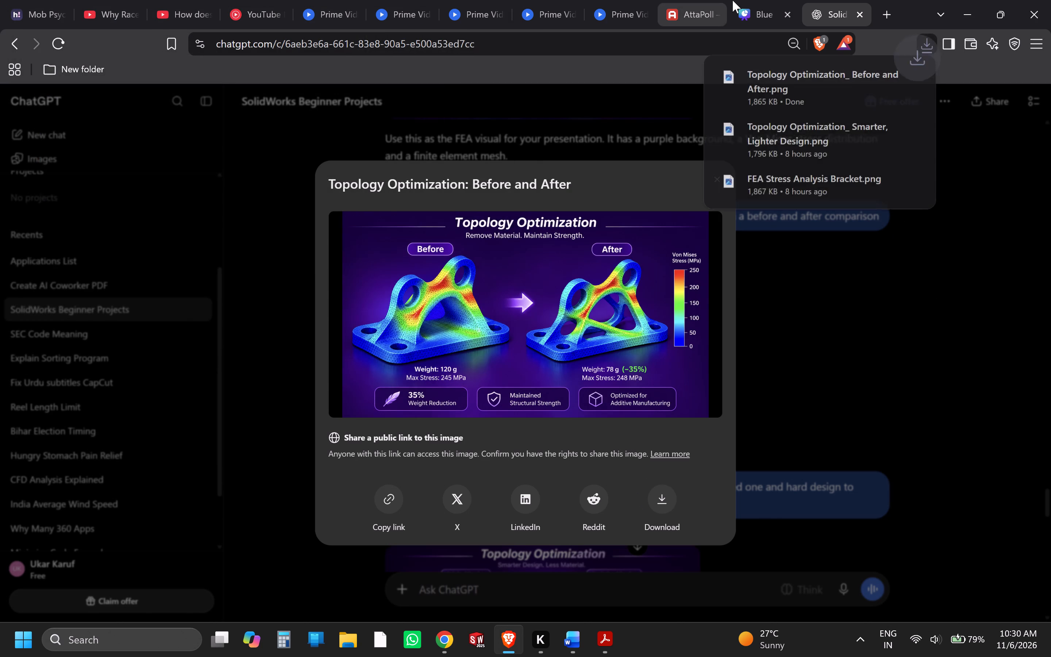
Switch to Canva and replace the Applications slide's photo with the uploaded "Topology Optimization_ Smarter, Lighter Design.png".
{"action": "left_click", "coordinate": [740, 0]}
{"action": "left_click", "coordinate": [558, 310]}
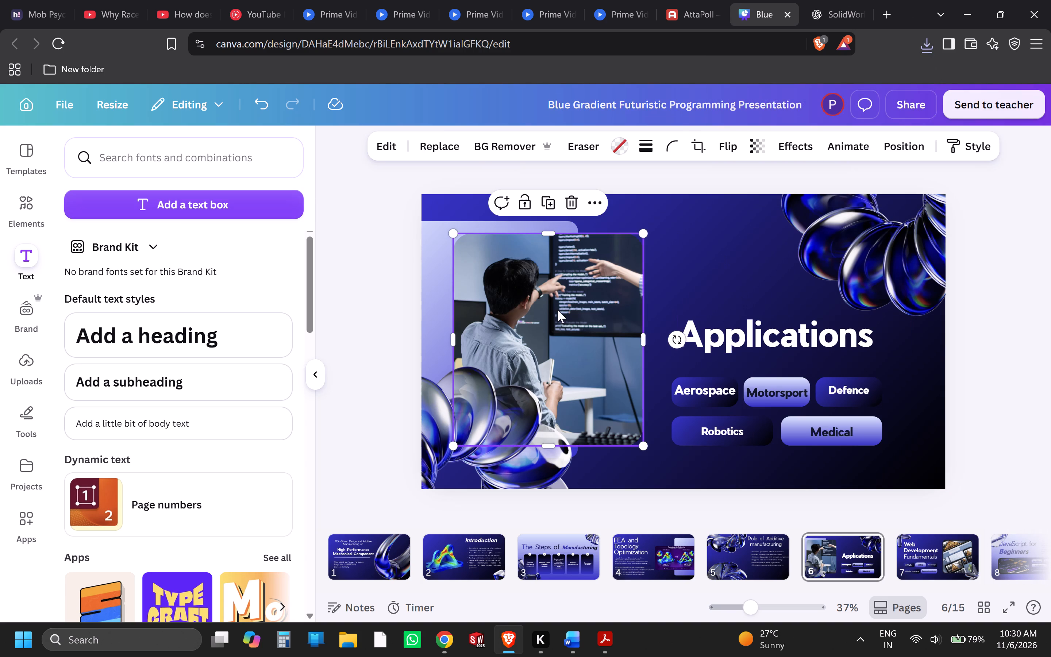
{"action": "left_click", "coordinate": [439, 145]}
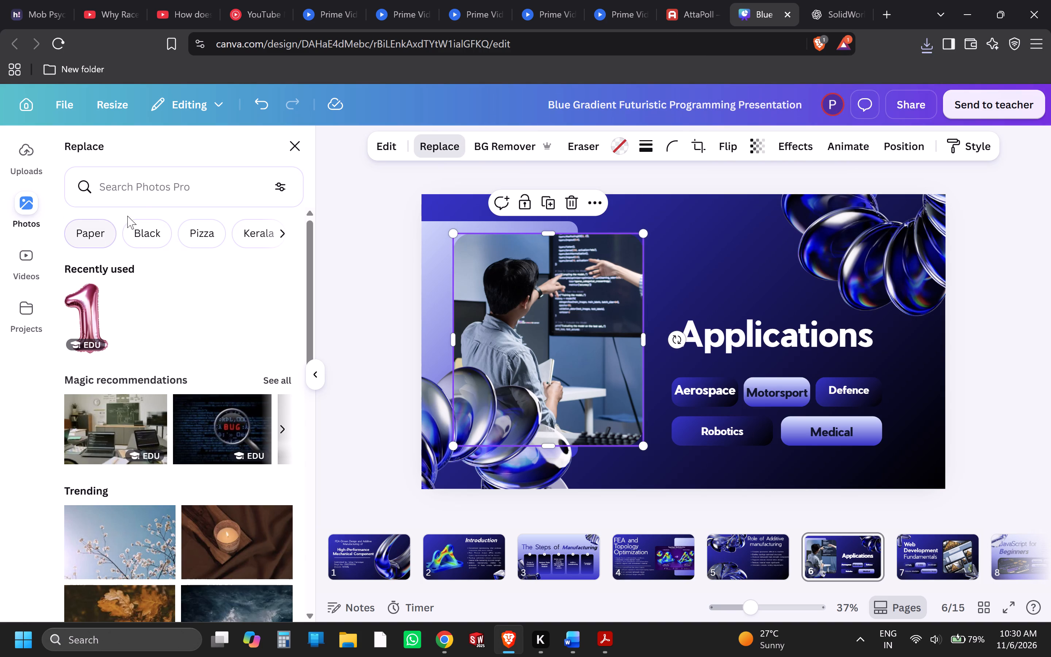
{"action": "scroll", "coordinate": [230, 431], "scroll_direction": "down", "scroll_amount": 3}
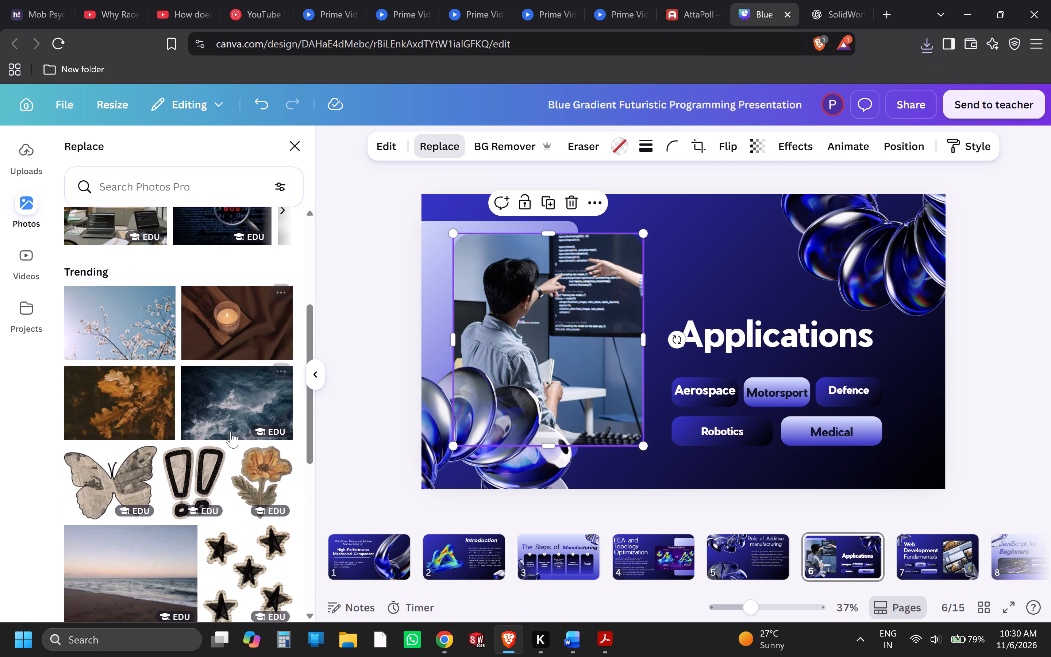
{"action": "scroll", "coordinate": [231, 432], "scroll_direction": "down", "scroll_amount": 1}
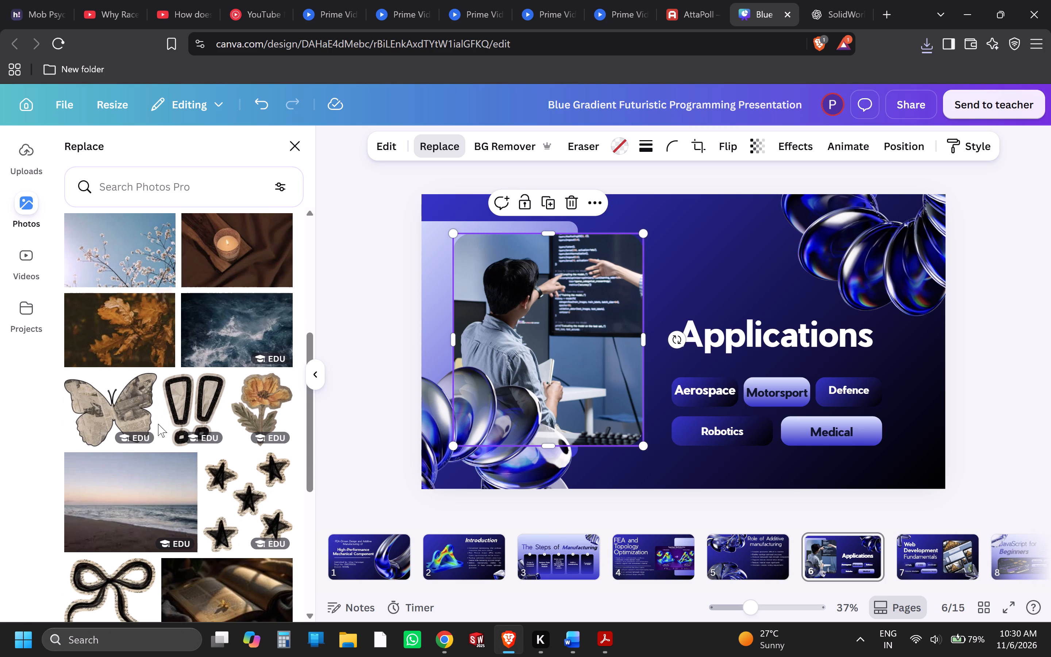
{"action": "scroll", "coordinate": [147, 414], "scroll_direction": "up", "scroll_amount": 13}
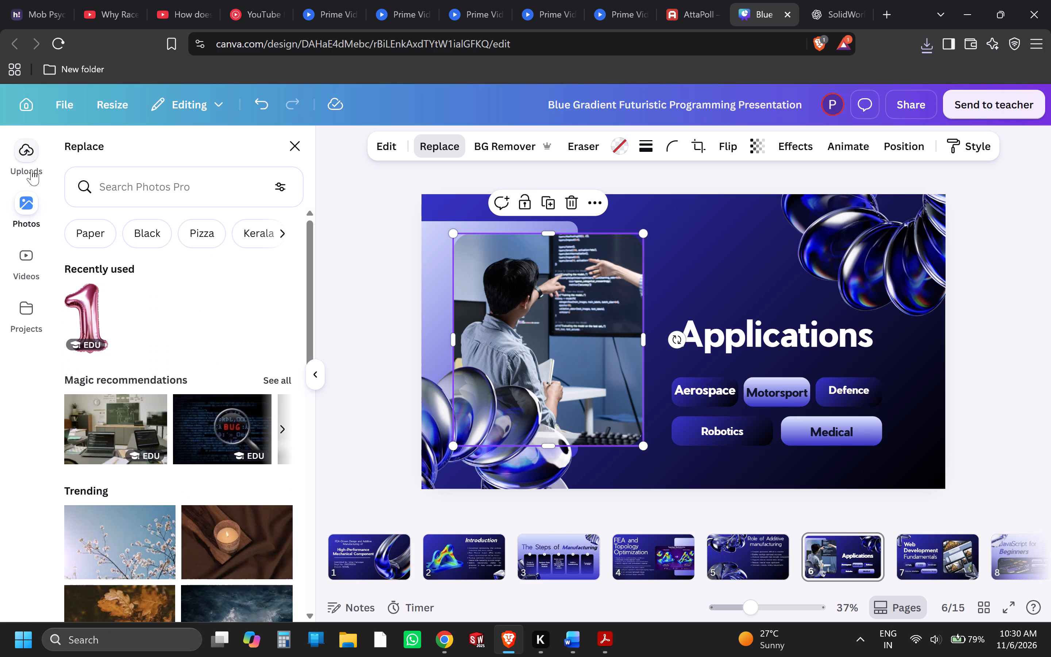
{"action": "left_click", "coordinate": [31, 169]}
{"action": "left_click", "coordinate": [170, 234]}
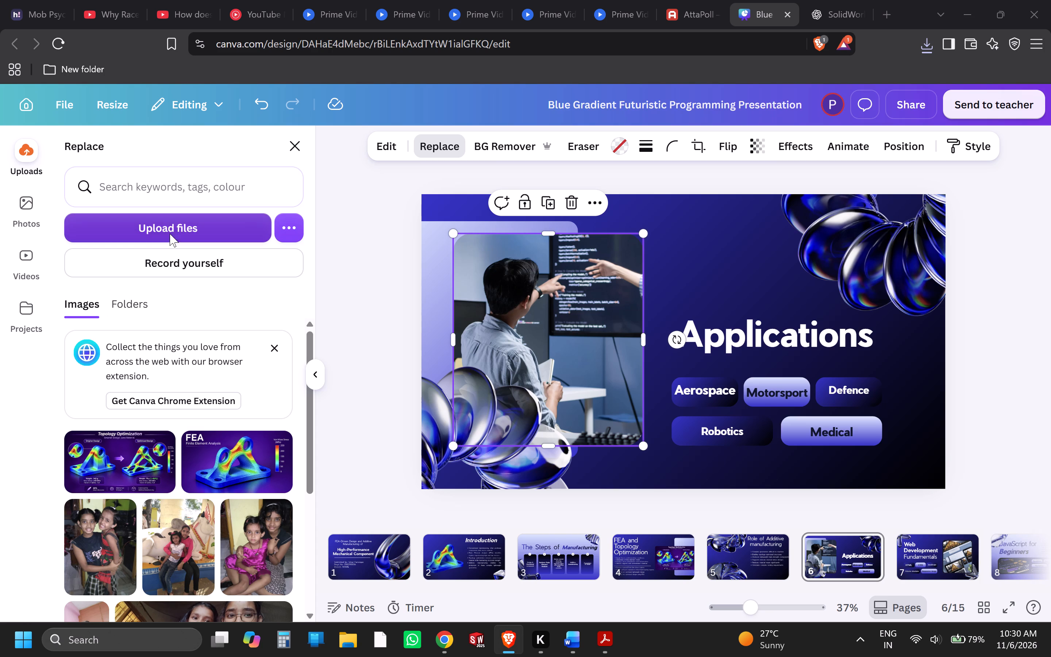
{"action": "left_click", "coordinate": [315, 174]}
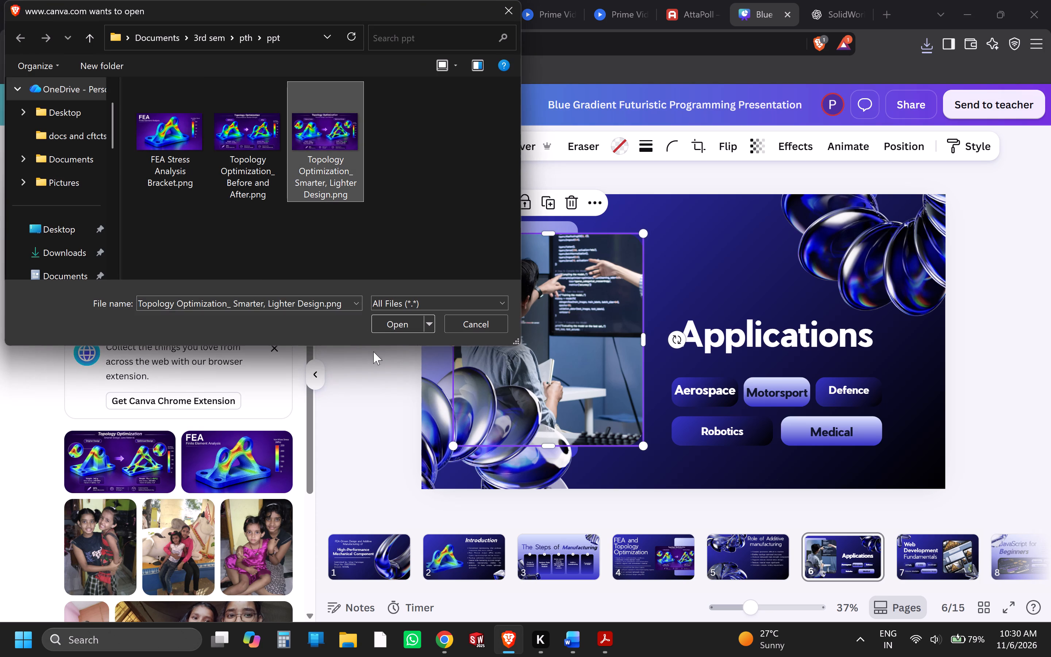
{"action": "left_click", "coordinate": [405, 327]}
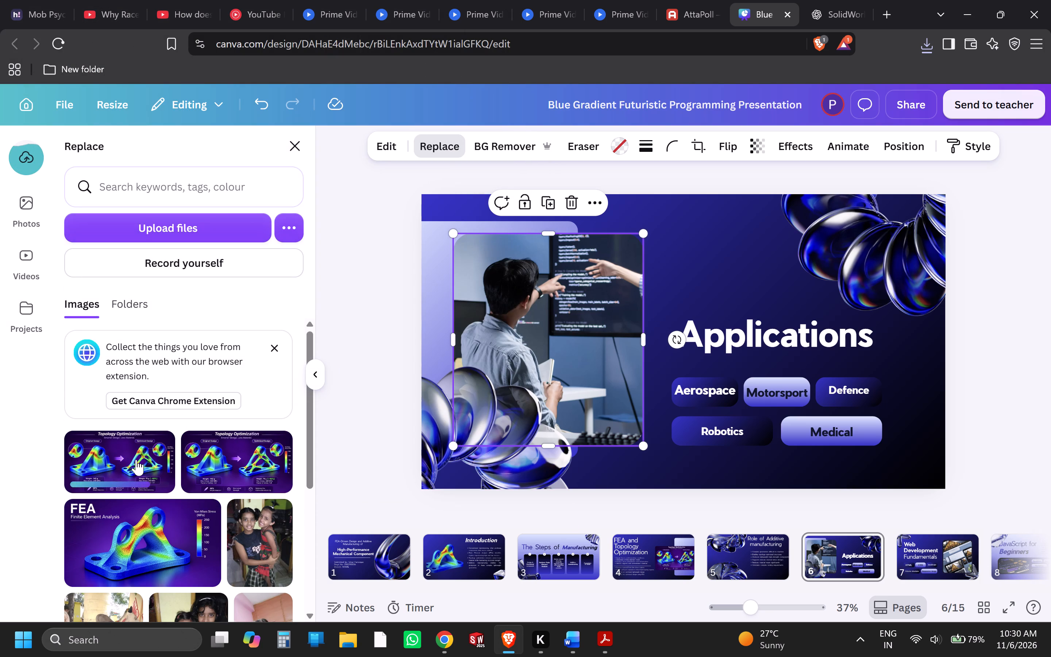
{"action": "left_click", "coordinate": [127, 460]}
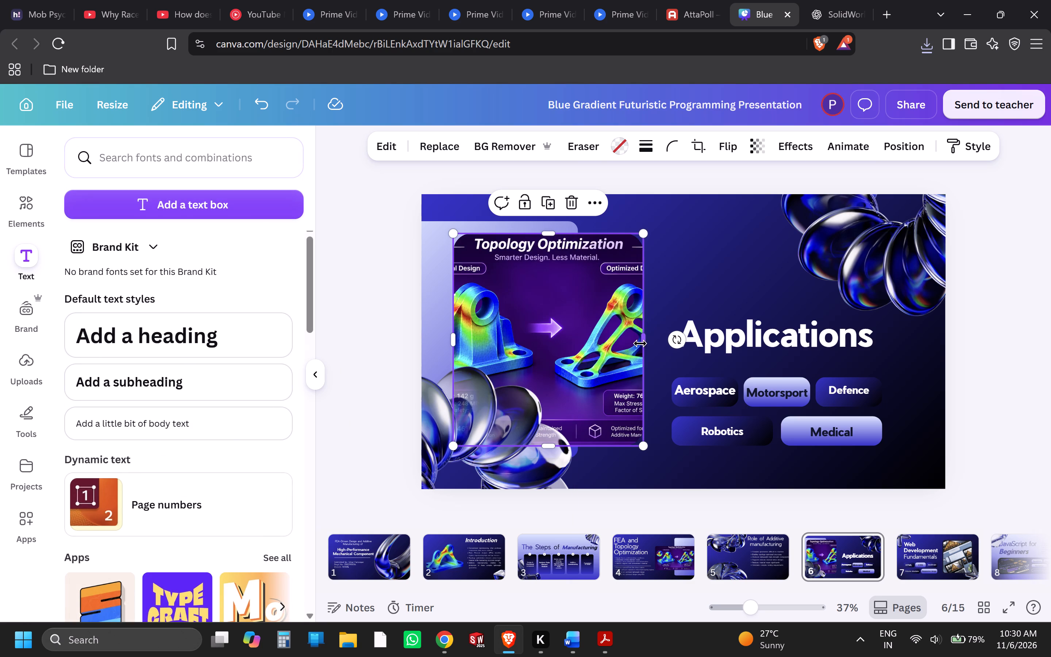
Widen and shorten the Topology Optimization image to show both brackets, and position it between the slide's left edge and the Applications title.
{"action": "left_click_drag", "start_coordinate": [640, 343], "coordinate": [658, 343]}
{"action": "left_click_drag", "start_coordinate": [451, 339], "coordinate": [444, 337]}
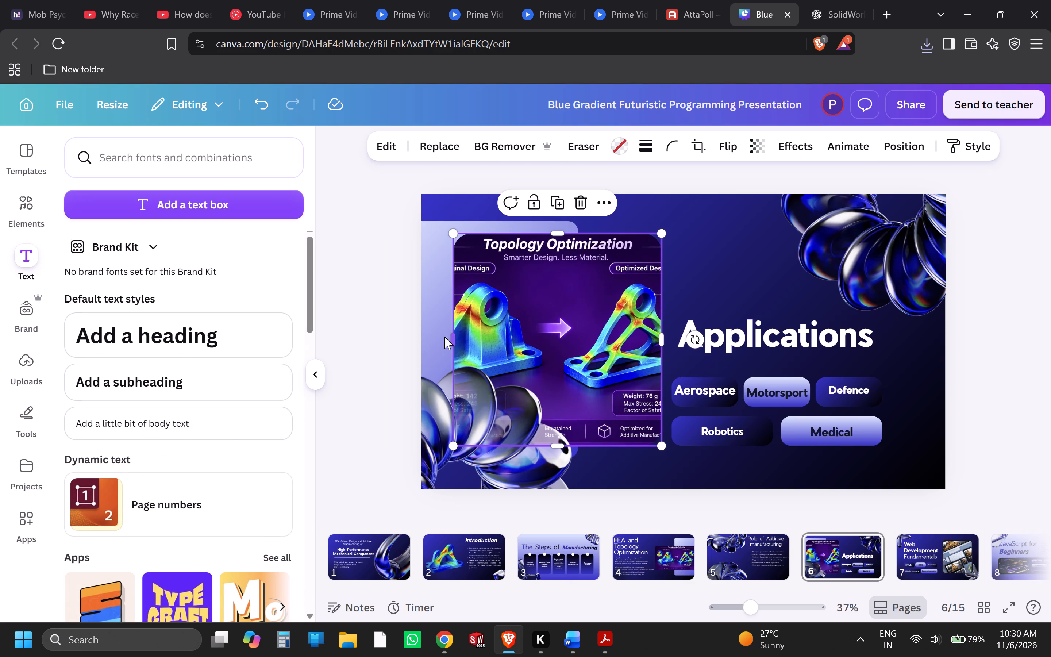
{"action": "left_click_drag", "start_coordinate": [444, 337], "coordinate": [407, 334]}
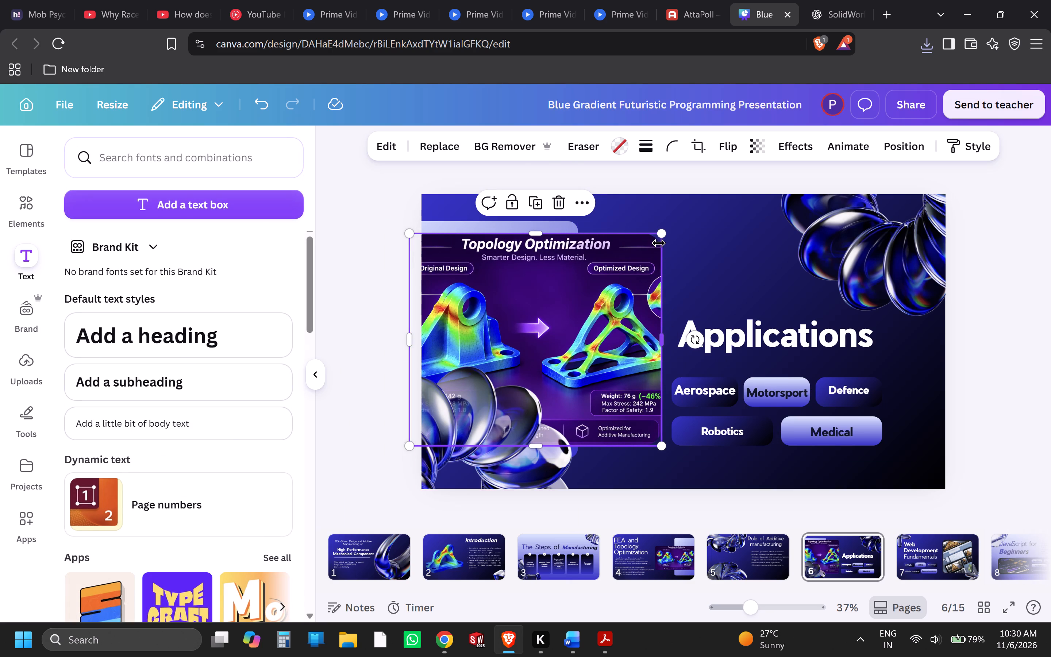
{"action": "left_click_drag", "start_coordinate": [541, 234], "coordinate": [542, 286]}
{"action": "left_click_drag", "start_coordinate": [546, 318], "coordinate": [549, 295]}
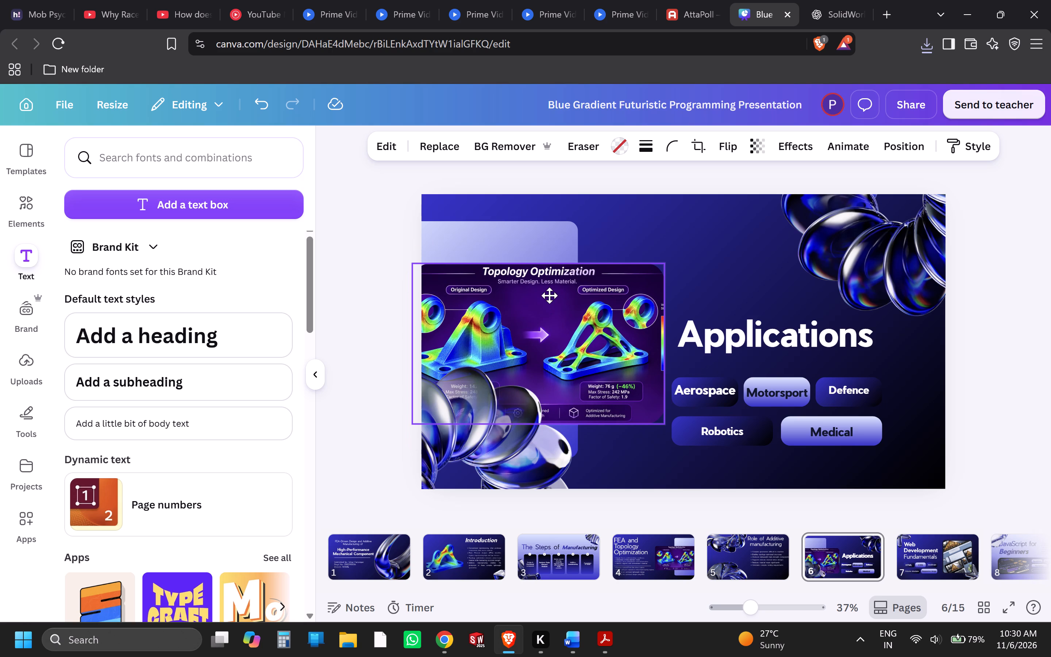
{"action": "left_click_drag", "start_coordinate": [549, 295], "coordinate": [562, 293]}
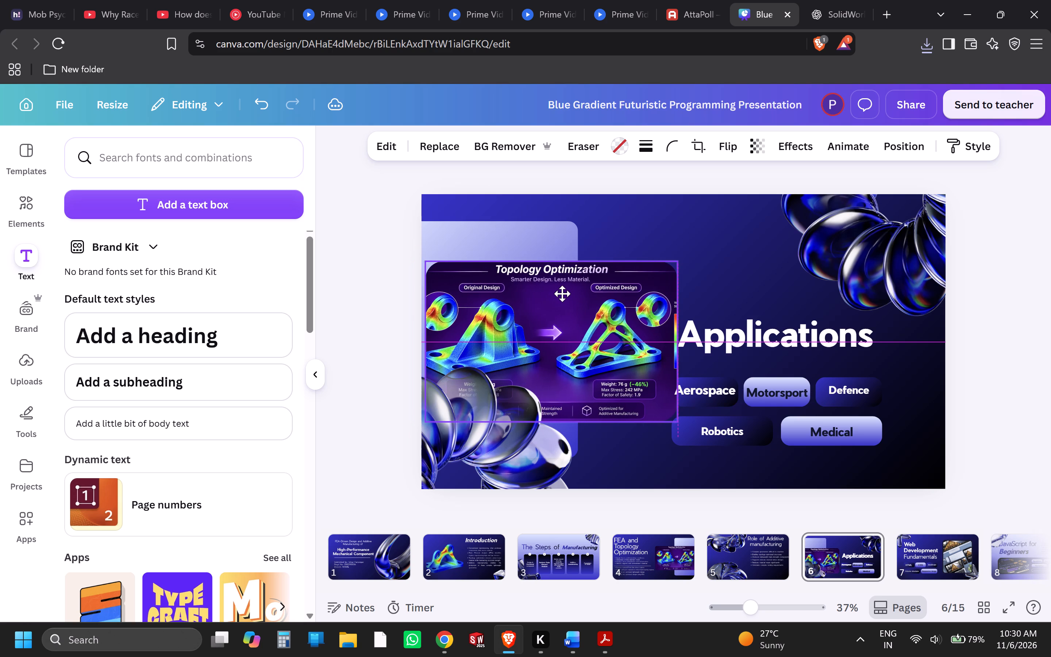
{"action": "left_click_drag", "start_coordinate": [562, 293], "coordinate": [557, 292]}
{"action": "left_click_drag", "start_coordinate": [674, 341], "coordinate": [672, 341]}
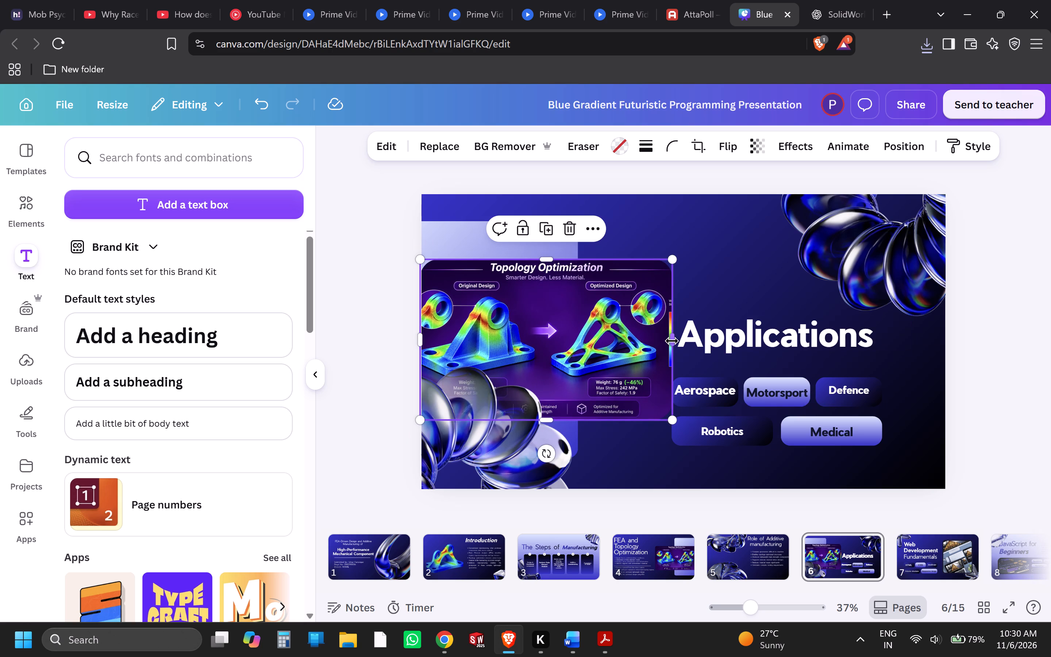
{"action": "left_click_drag", "start_coordinate": [672, 341], "coordinate": [666, 341]}
{"action": "left_click", "coordinate": [514, 320]}
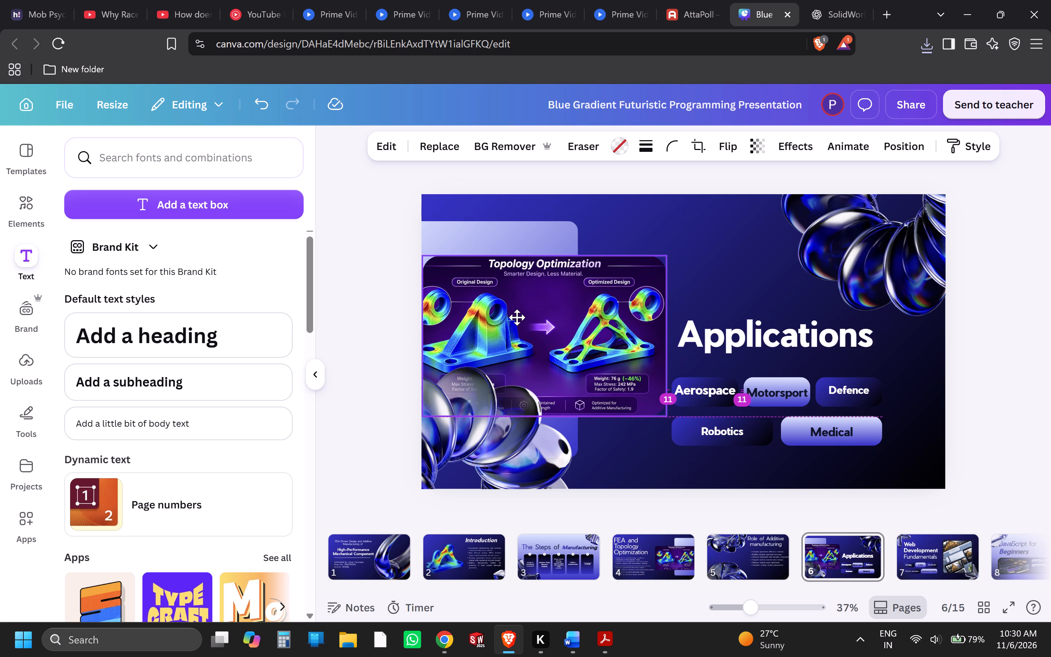
{"action": "left_click", "coordinate": [652, 472]}
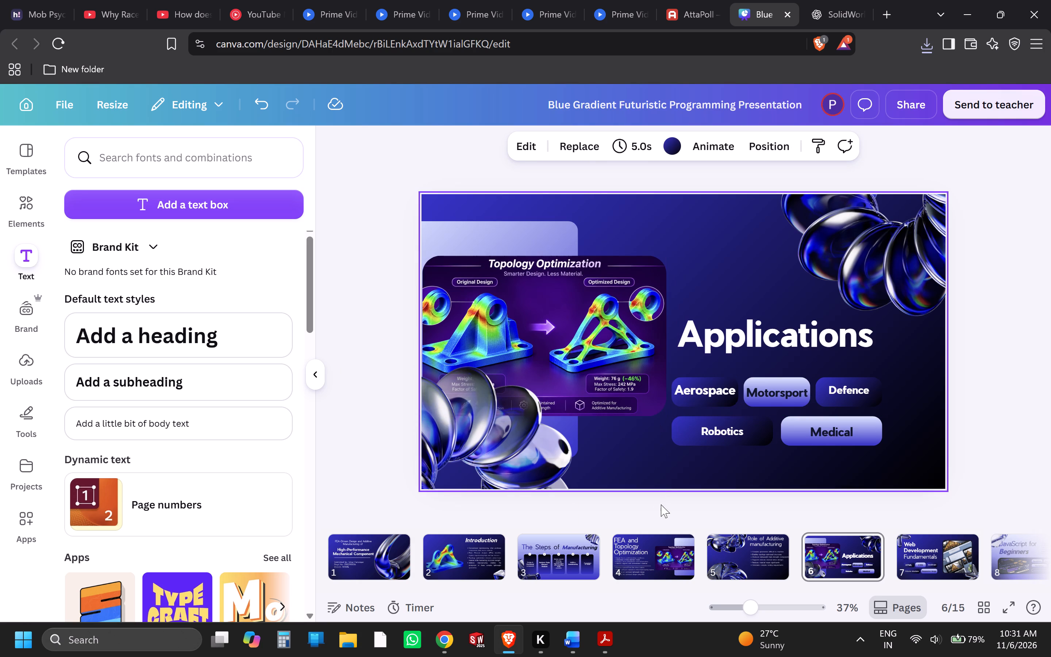
{"action": "left_click", "coordinate": [651, 474]}
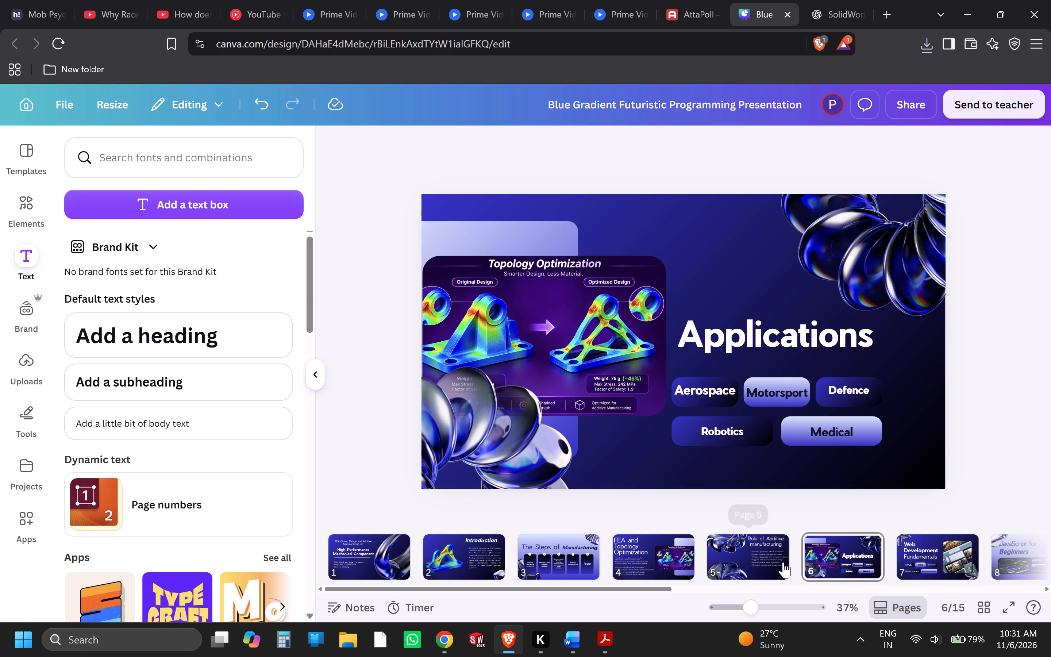
Delete the leftover Web Development Fundamentals, JavaScript for Beginners and Mobile App Development template pages that follow the Applications slide.
{"action": "key", "text": "shift+s"}
{"action": "left_click", "coordinate": [915, 560]}
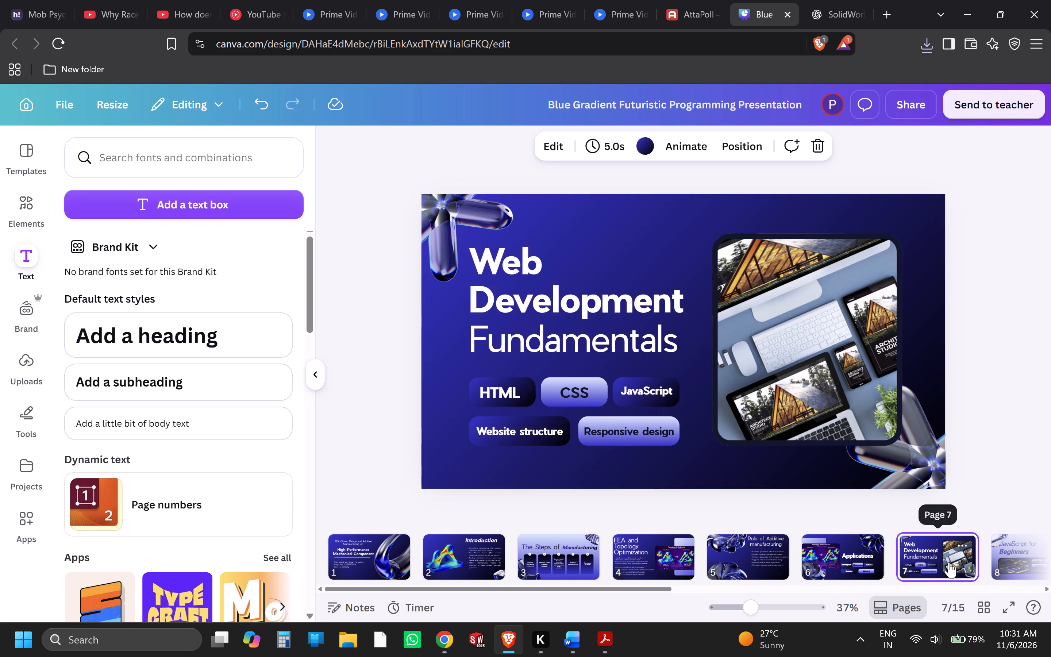
{"action": "right_click", "coordinate": [949, 562]}
{"action": "left_click", "coordinate": [830, 522]}
{"action": "left_click", "coordinate": [968, 543]}
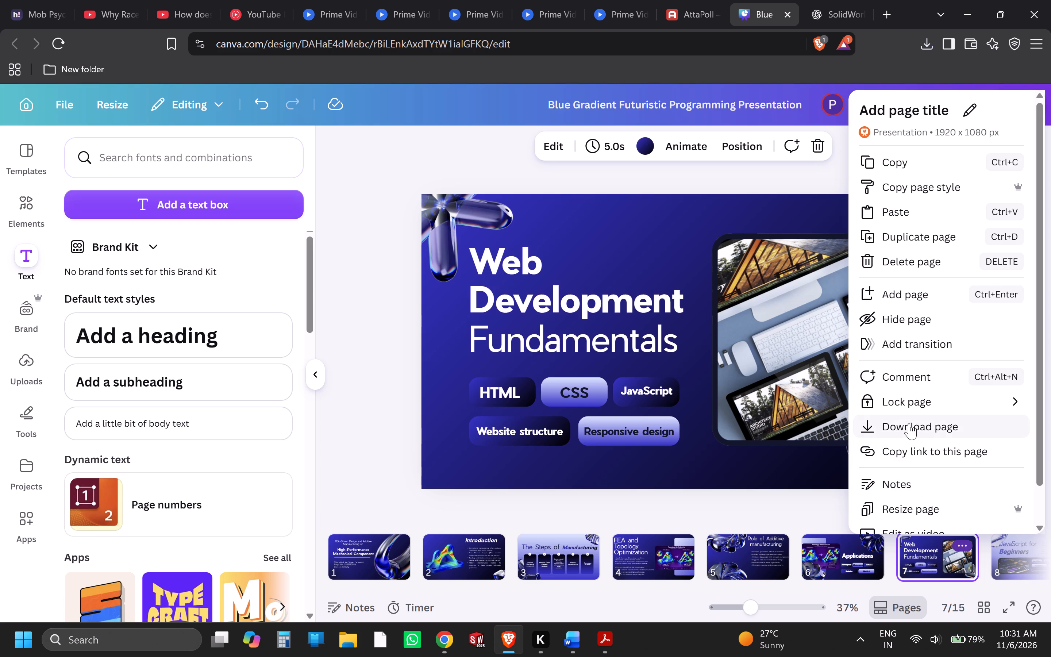
{"action": "scroll", "coordinate": [912, 478], "scroll_direction": "down", "scroll_amount": 8}
{"action": "scroll", "coordinate": [902, 473], "scroll_direction": "up", "scroll_amount": 4}
{"action": "left_click", "coordinate": [904, 257]}
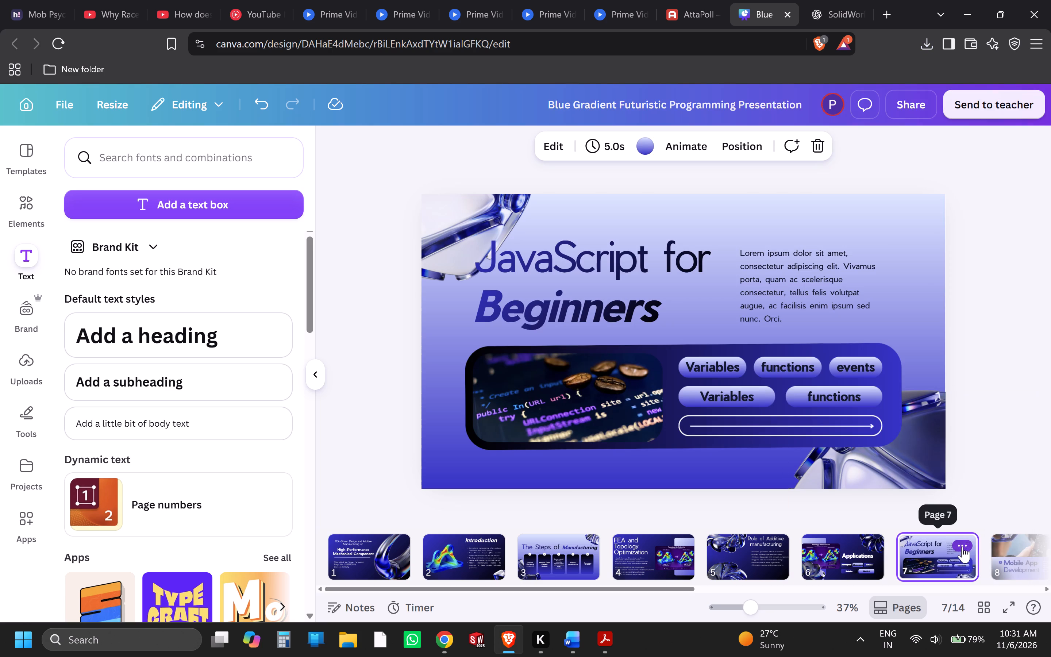
{"action": "left_click", "coordinate": [962, 547]}
{"action": "left_click", "coordinate": [934, 268]}
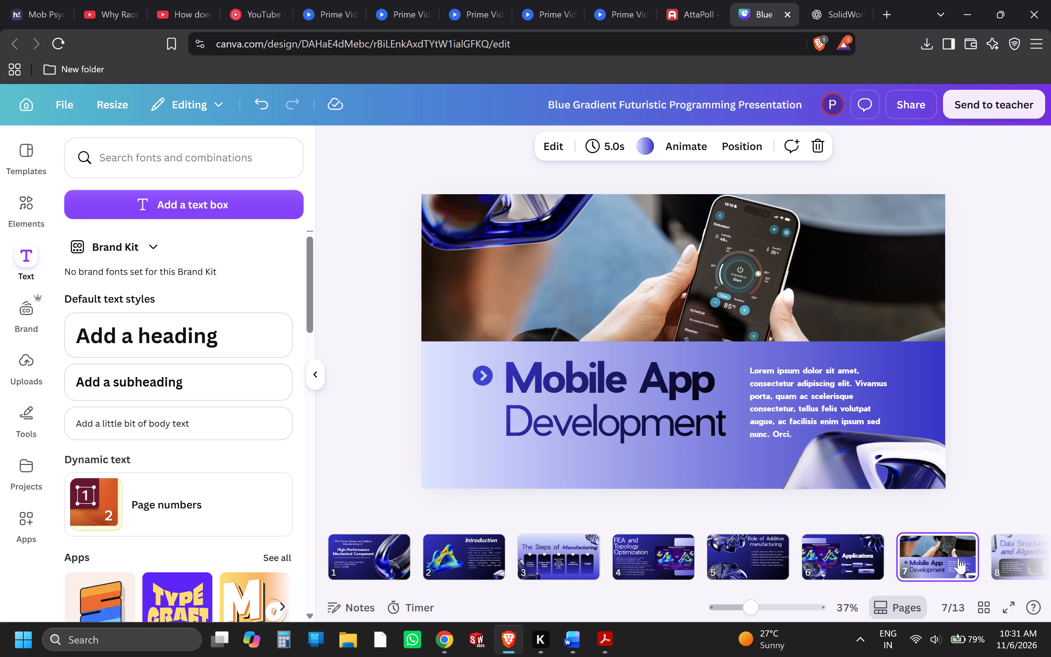
{"action": "left_click", "coordinate": [969, 538]}
{"action": "left_click", "coordinate": [965, 544]}
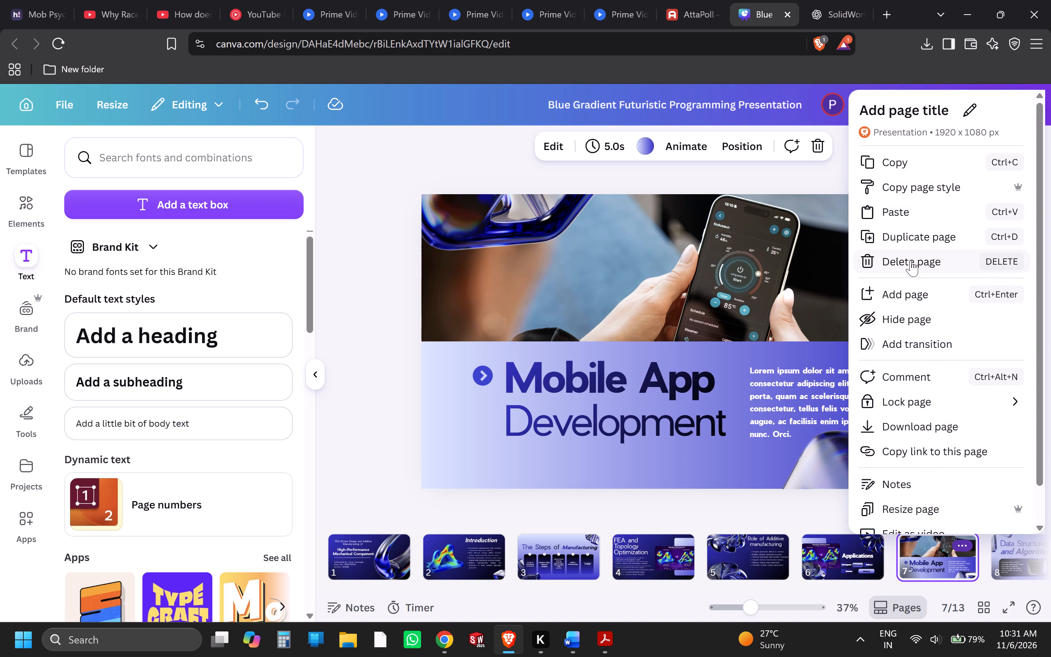
{"action": "left_click", "coordinate": [911, 260]}
Delete the Data Structures and Algorithms, Cybersecurity, Database Manage and SQL, Front-End vs Back-End, and Future of Coding with AI pages before Thank You.
{"action": "left_click", "coordinate": [965, 543]}
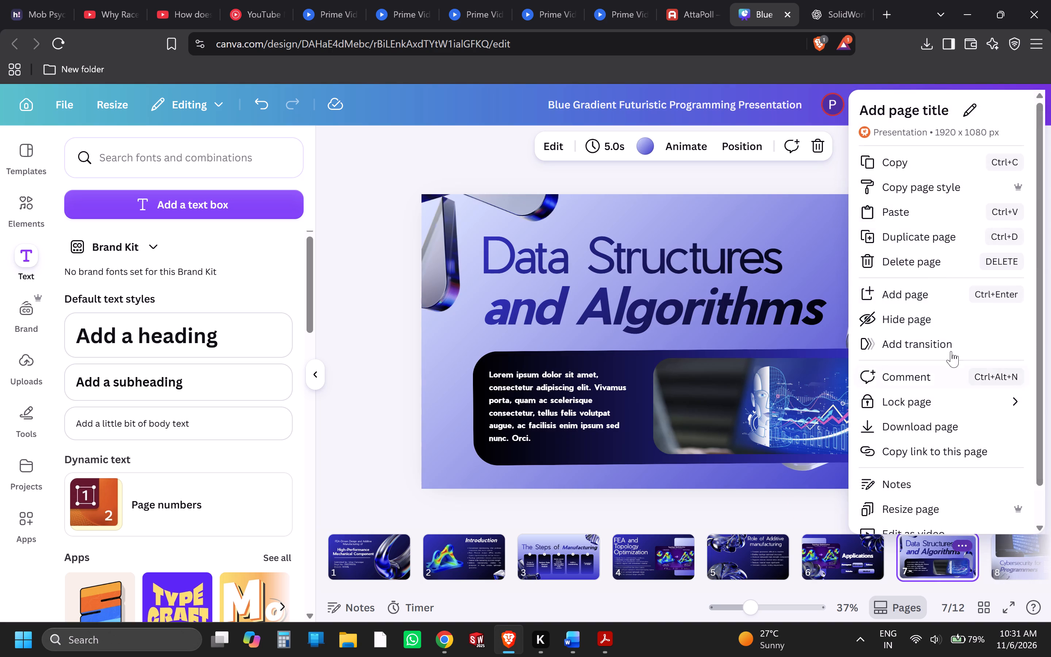
{"action": "left_click", "coordinate": [926, 259]}
{"action": "left_click", "coordinate": [963, 545]}
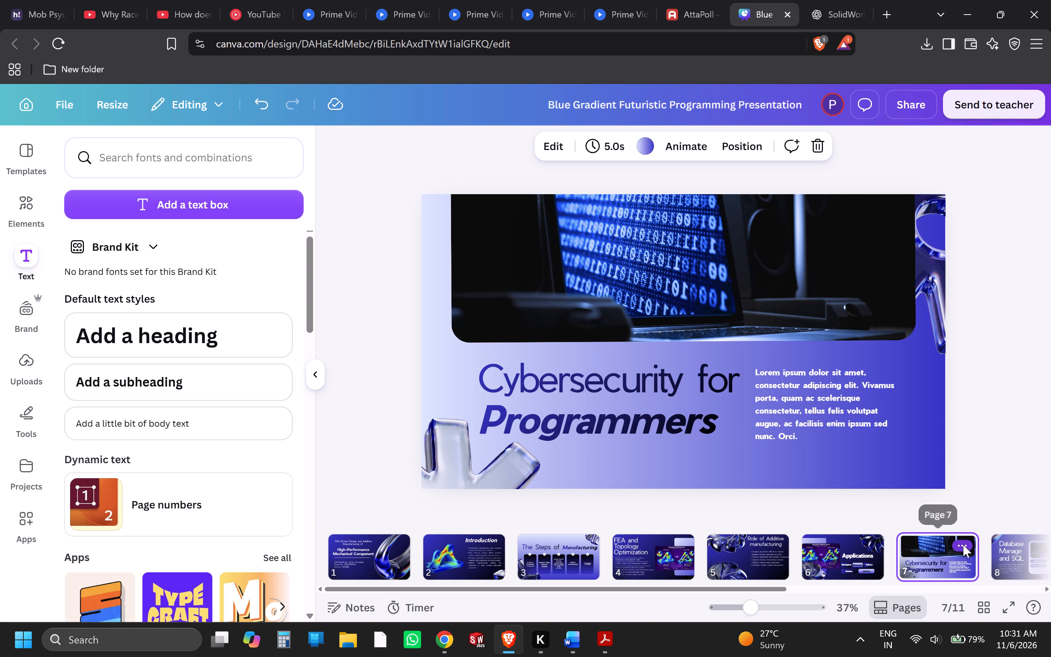
{"action": "left_click", "coordinate": [958, 271]}
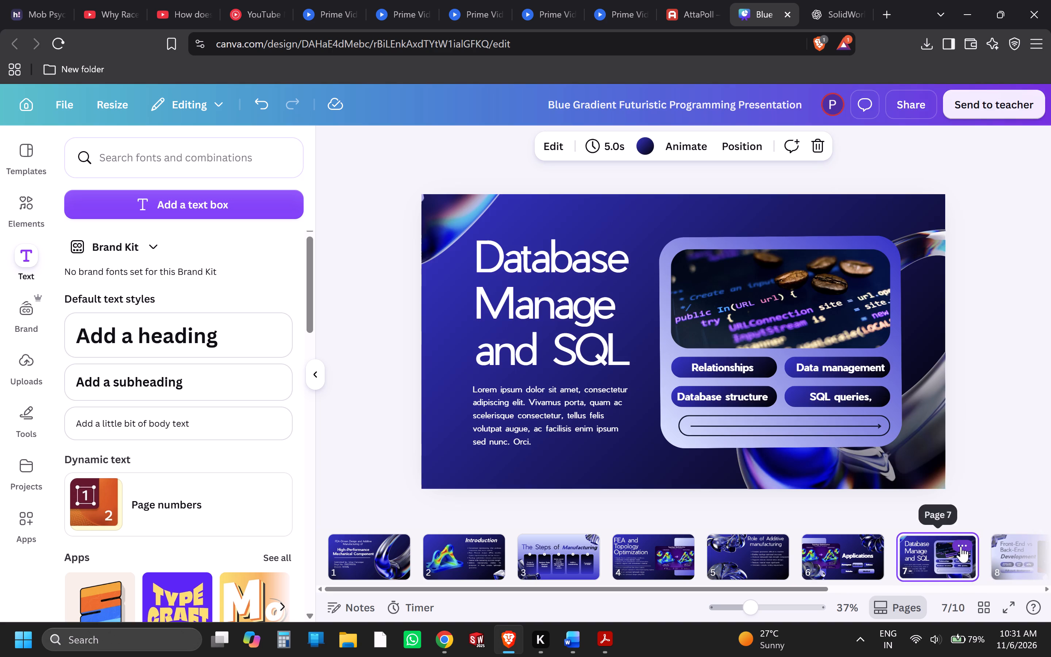
{"action": "left_click", "coordinate": [961, 545]}
{"action": "left_click", "coordinate": [934, 264]}
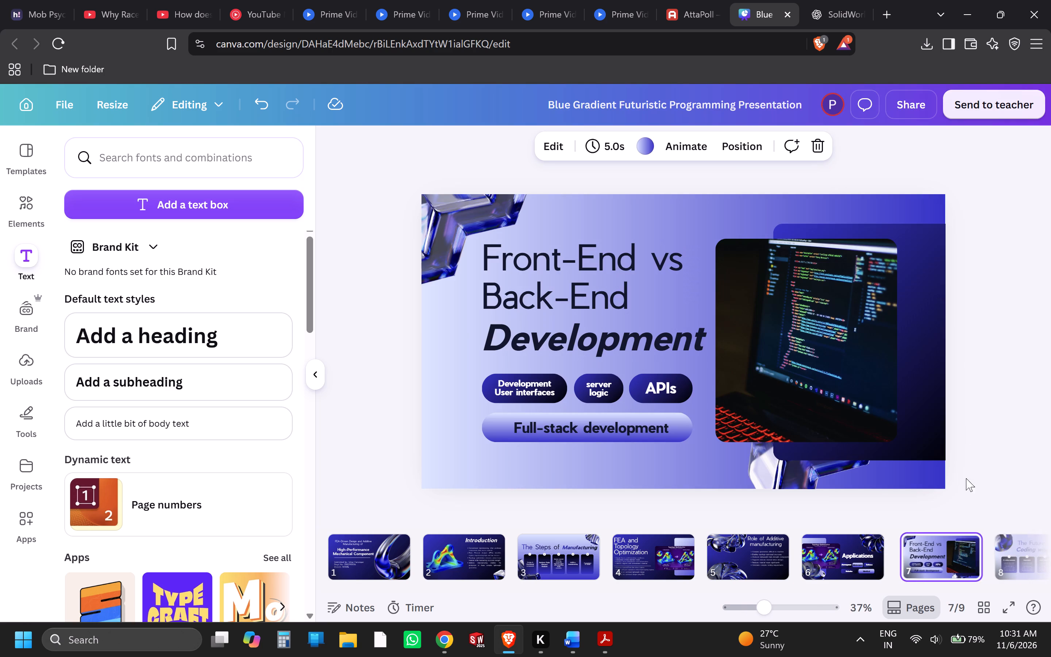
{"action": "left_click", "coordinate": [963, 546]}
{"action": "left_click", "coordinate": [905, 249]}
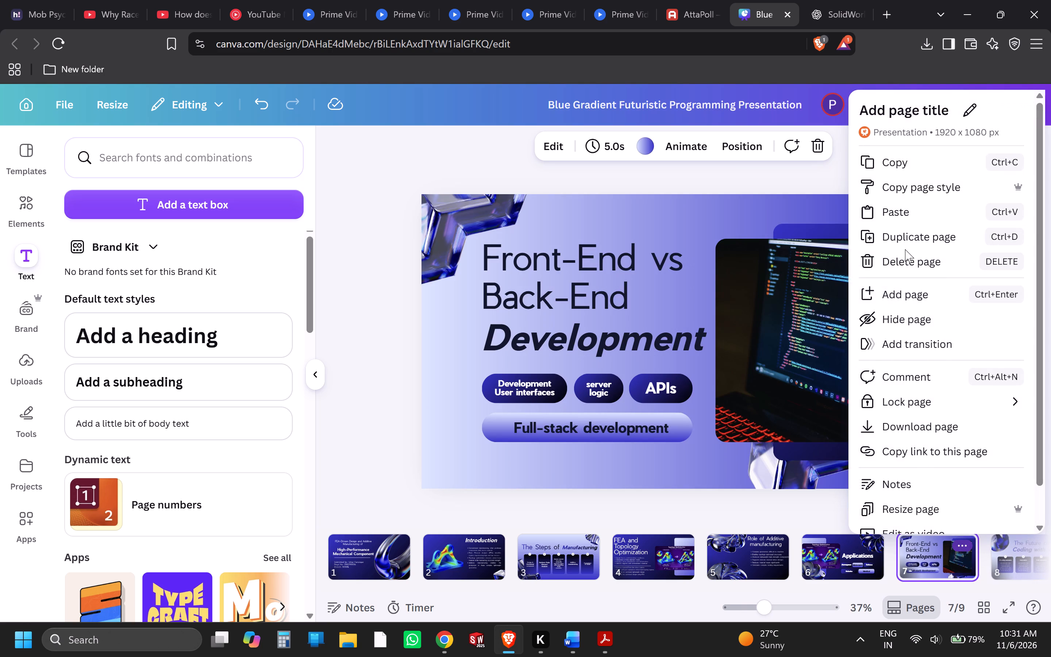
{"action": "left_click", "coordinate": [905, 261]}
{"action": "left_click", "coordinate": [965, 541]}
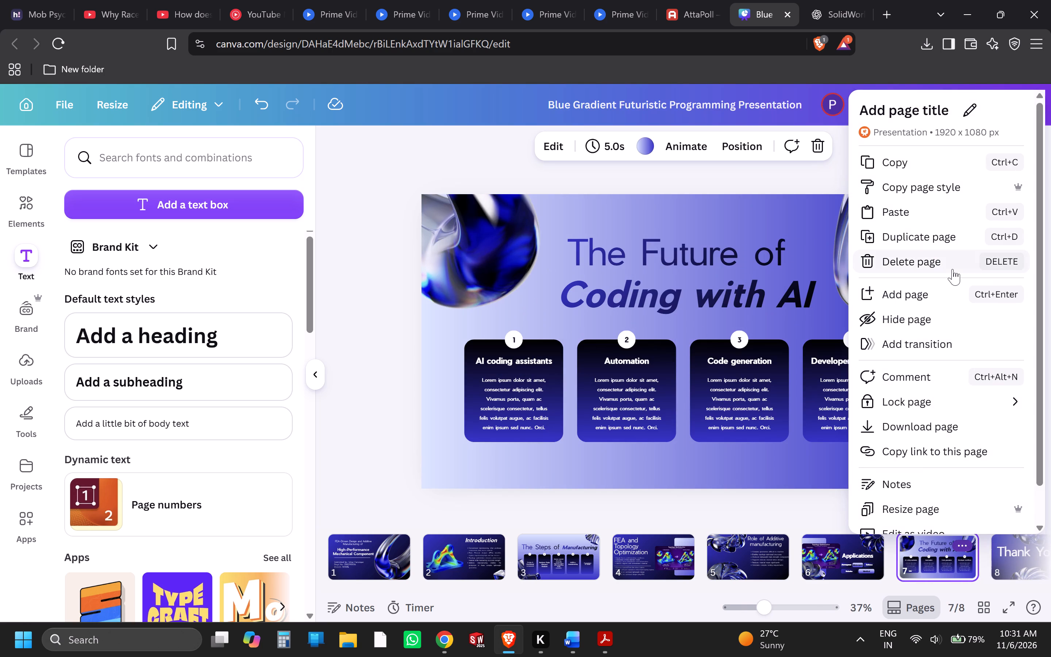
{"action": "left_click", "coordinate": [919, 263]}
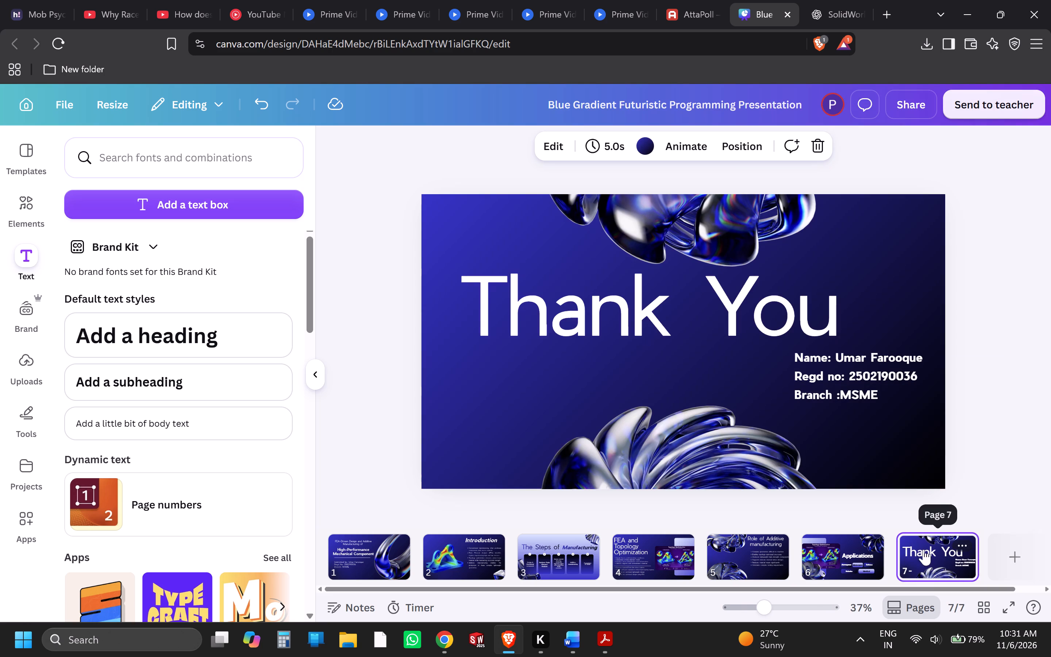
{"action": "left_click", "coordinate": [1000, 450]}
Review the presentation's slides from the title page through Applications, and return to the Role of Additive manufacturing slide.
{"action": "scroll", "coordinate": [415, 543], "scroll_direction": "up", "scroll_amount": 3}
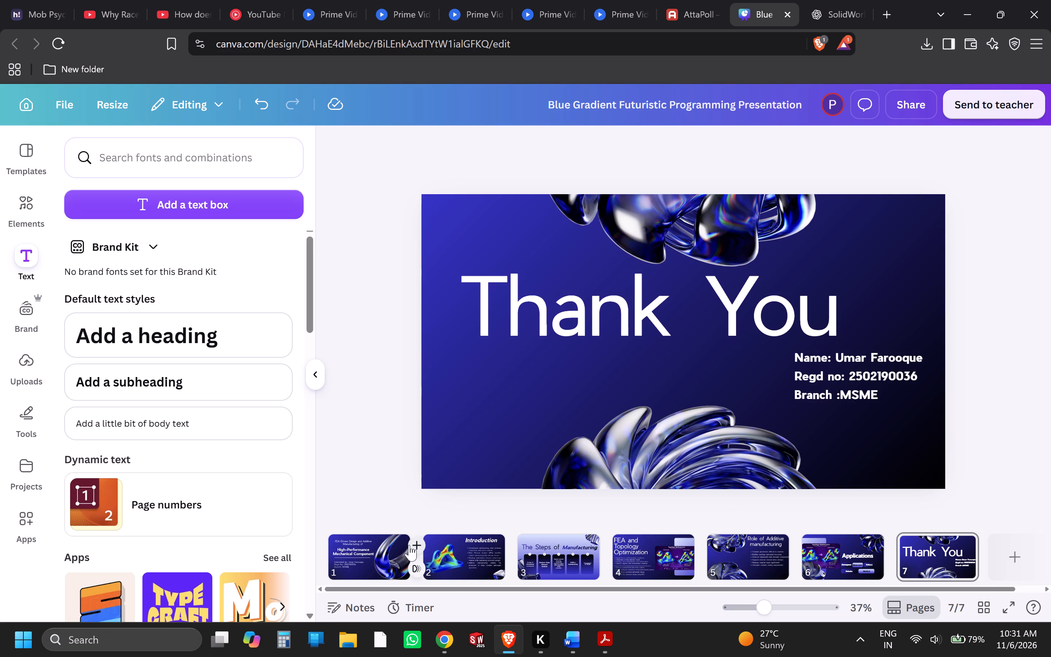
{"action": "scroll", "coordinate": [378, 556], "scroll_direction": "down", "scroll_amount": 1}
{"action": "scroll", "coordinate": [355, 546], "scroll_direction": "up", "scroll_amount": 3}
{"action": "left_click", "coordinate": [355, 546]}
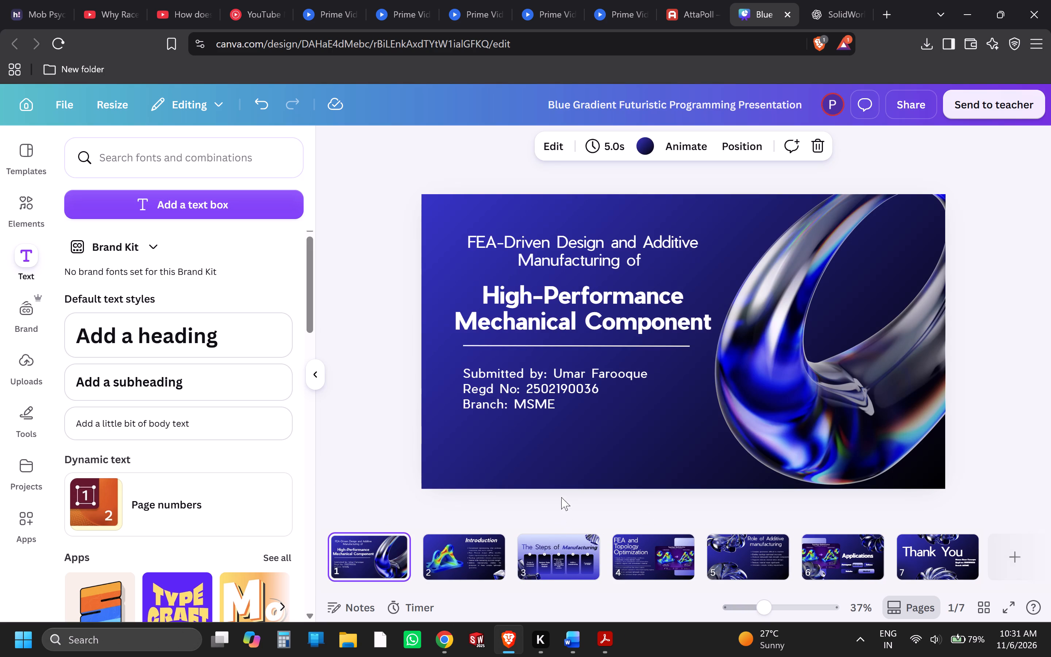
{"action": "left_click", "coordinate": [988, 356]}
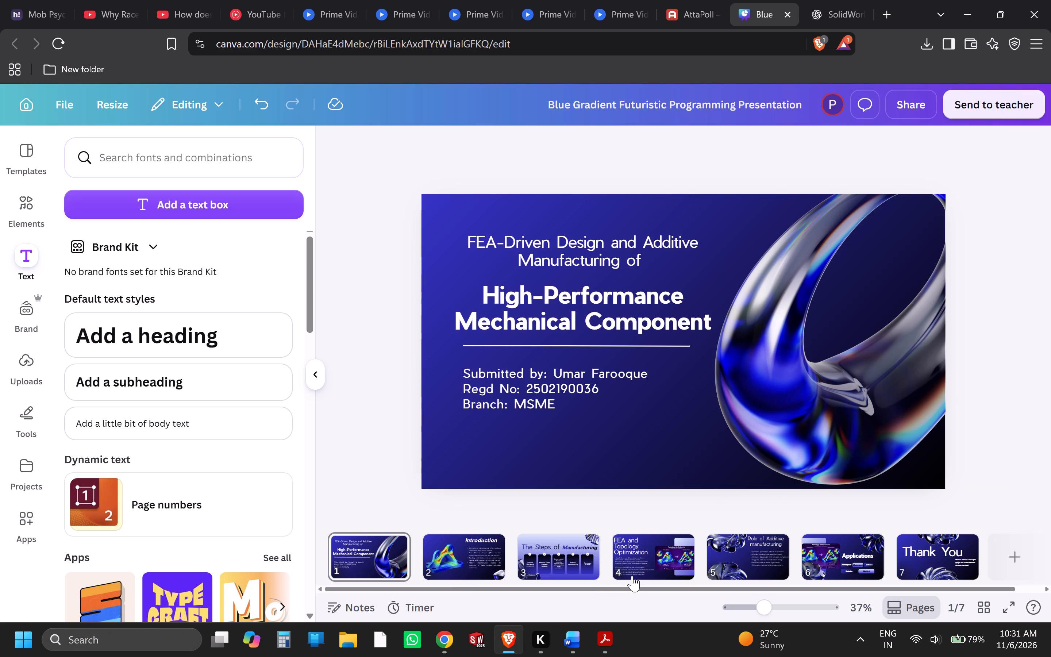
{"action": "left_click", "coordinate": [458, 568]}
{"action": "left_click", "coordinate": [552, 554]}
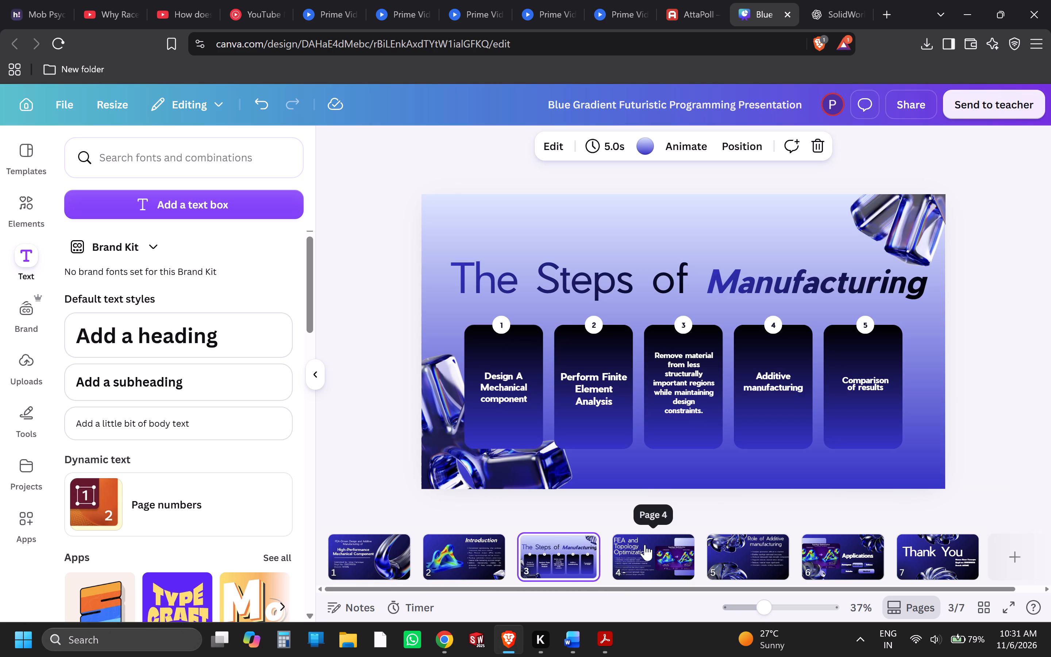
{"action": "left_click", "coordinate": [645, 545]}
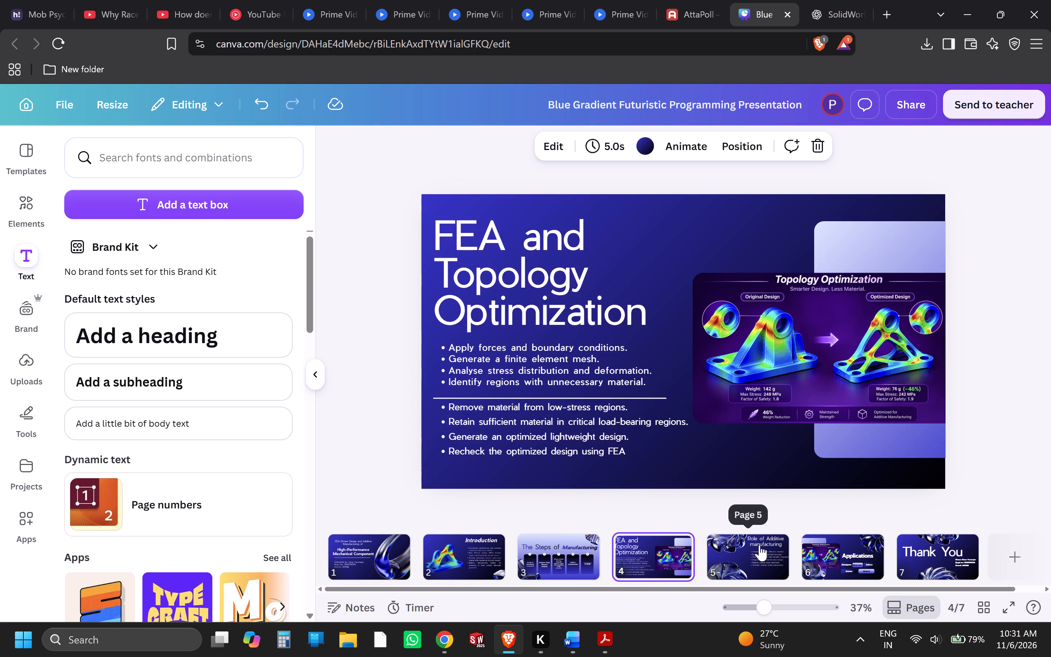
{"action": "left_click", "coordinate": [759, 545]}
{"action": "left_click", "coordinate": [849, 556]}
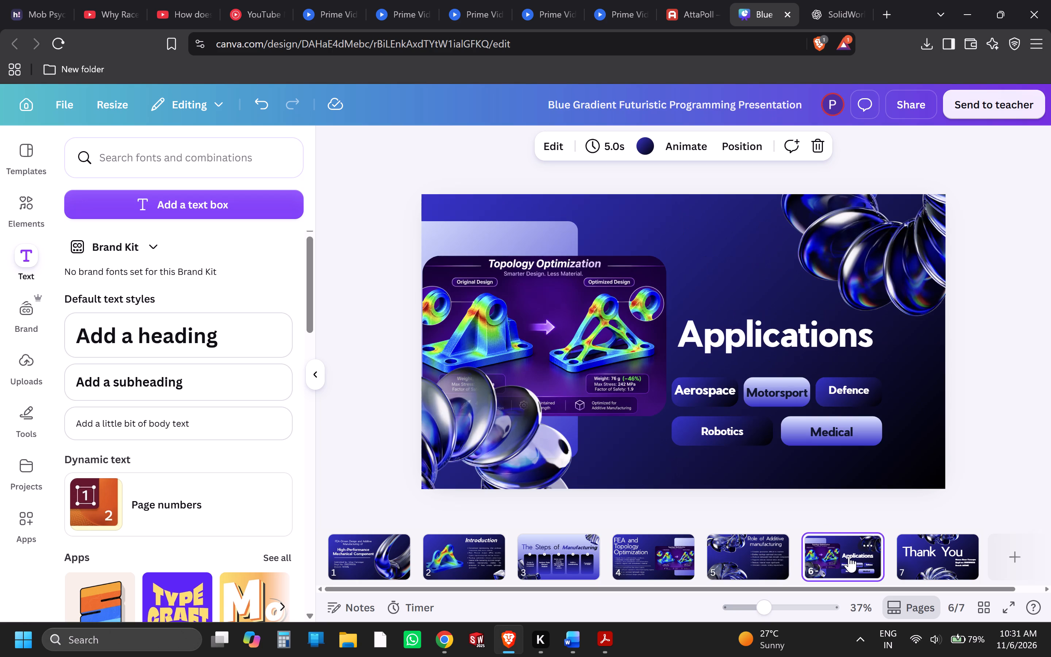
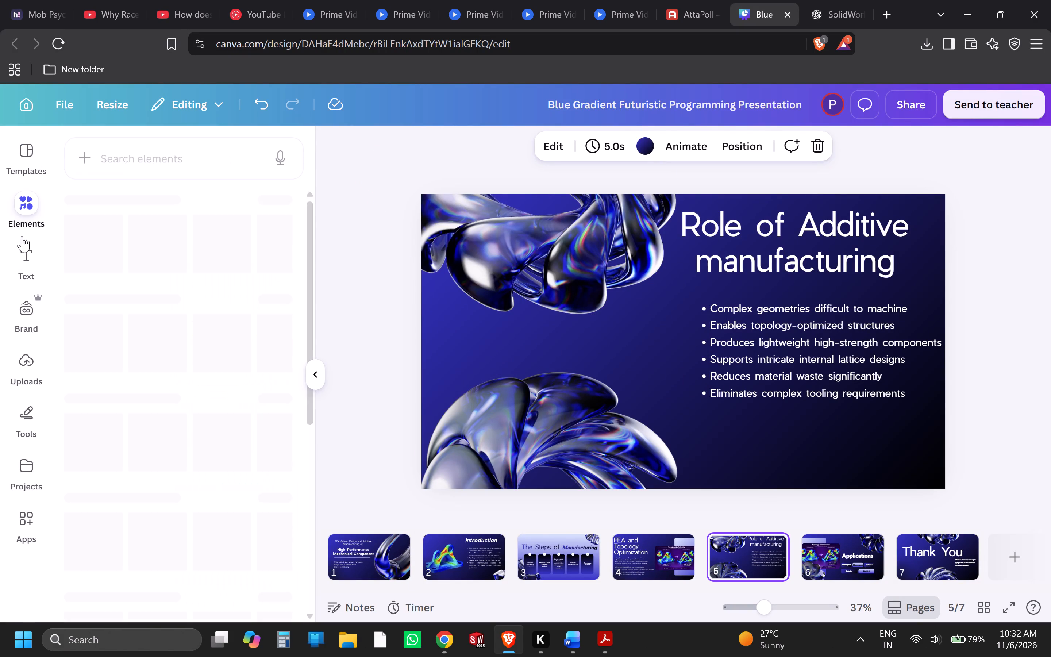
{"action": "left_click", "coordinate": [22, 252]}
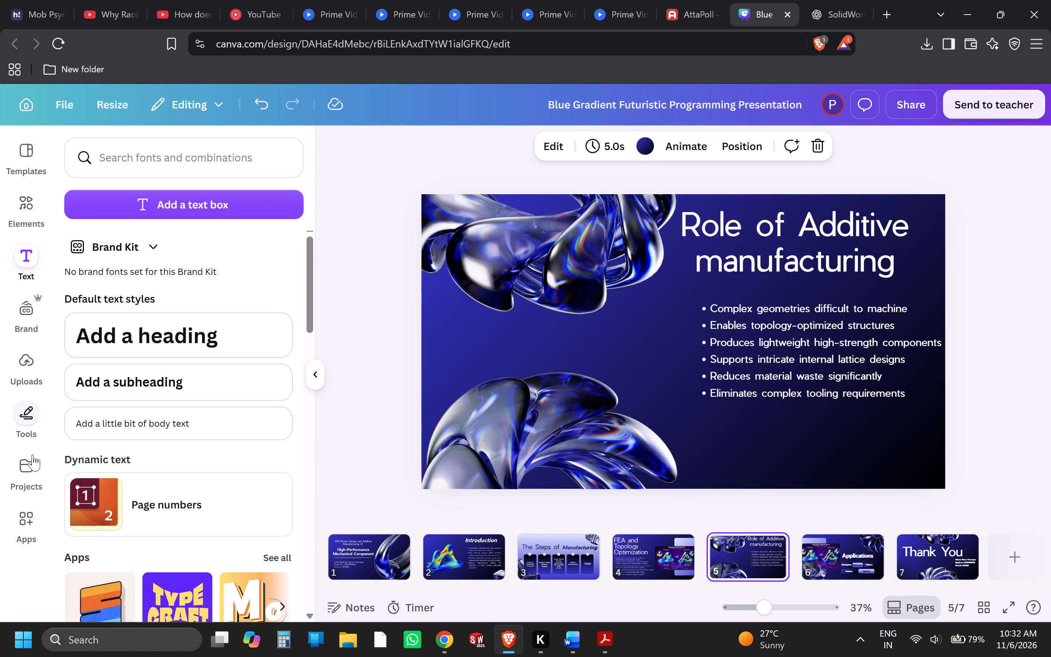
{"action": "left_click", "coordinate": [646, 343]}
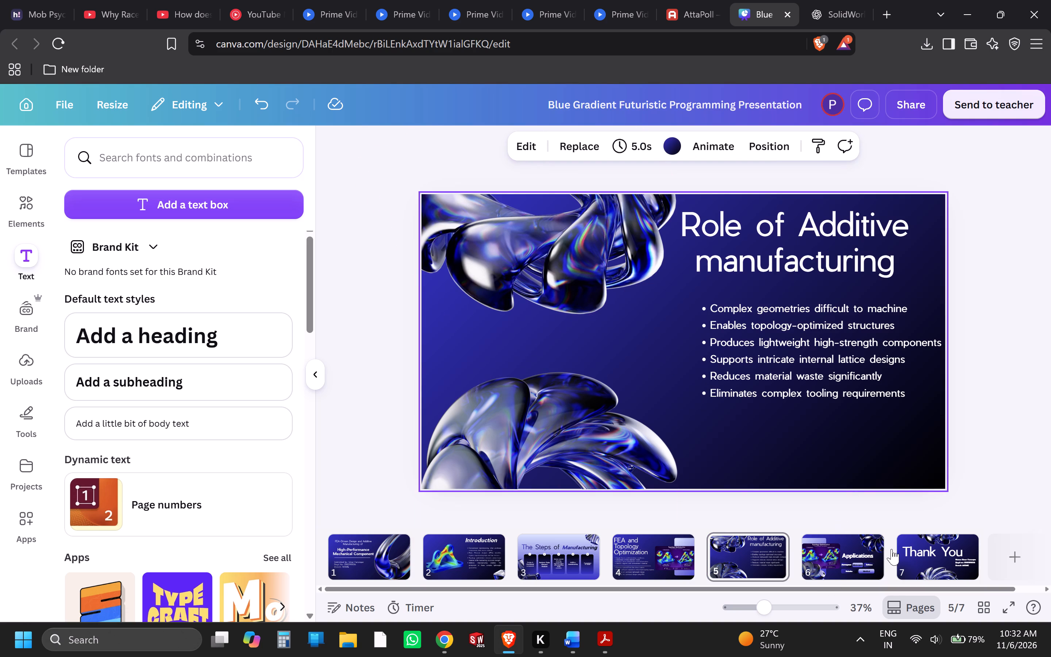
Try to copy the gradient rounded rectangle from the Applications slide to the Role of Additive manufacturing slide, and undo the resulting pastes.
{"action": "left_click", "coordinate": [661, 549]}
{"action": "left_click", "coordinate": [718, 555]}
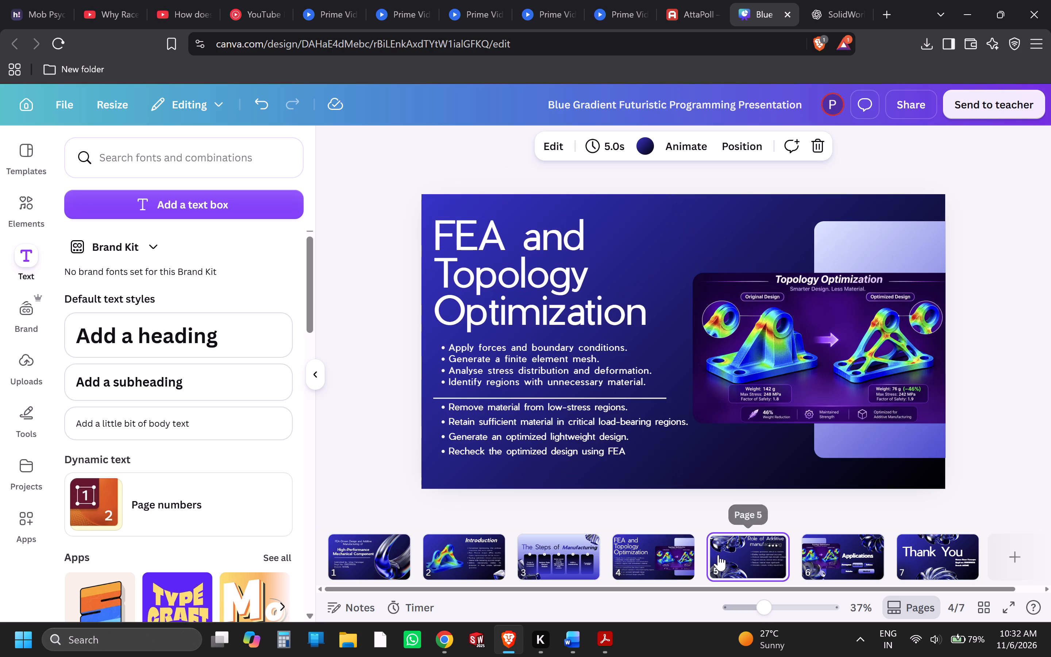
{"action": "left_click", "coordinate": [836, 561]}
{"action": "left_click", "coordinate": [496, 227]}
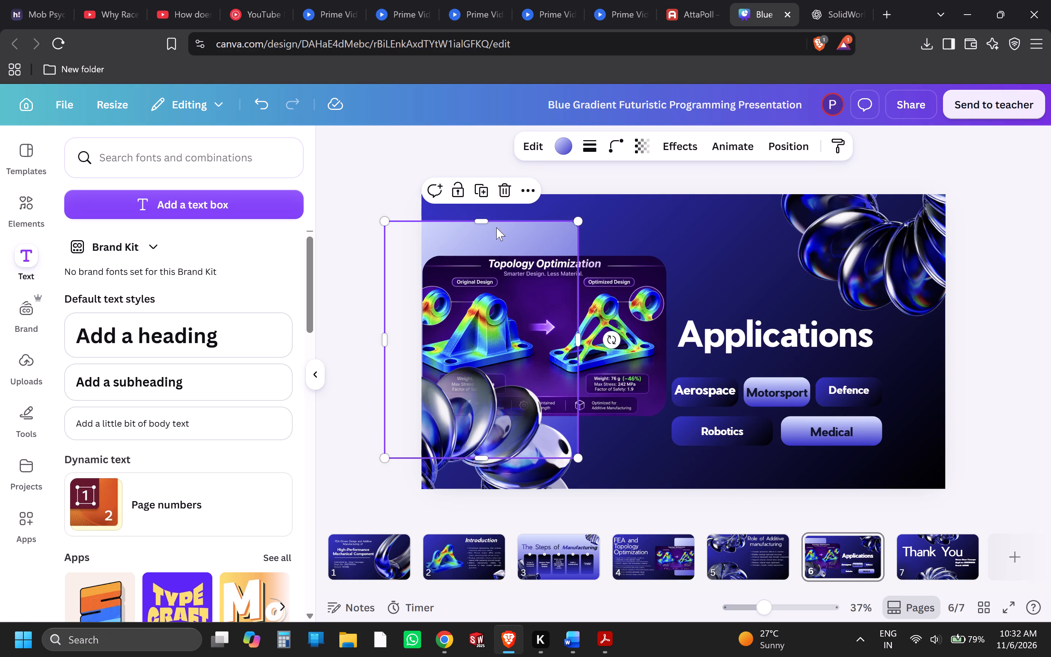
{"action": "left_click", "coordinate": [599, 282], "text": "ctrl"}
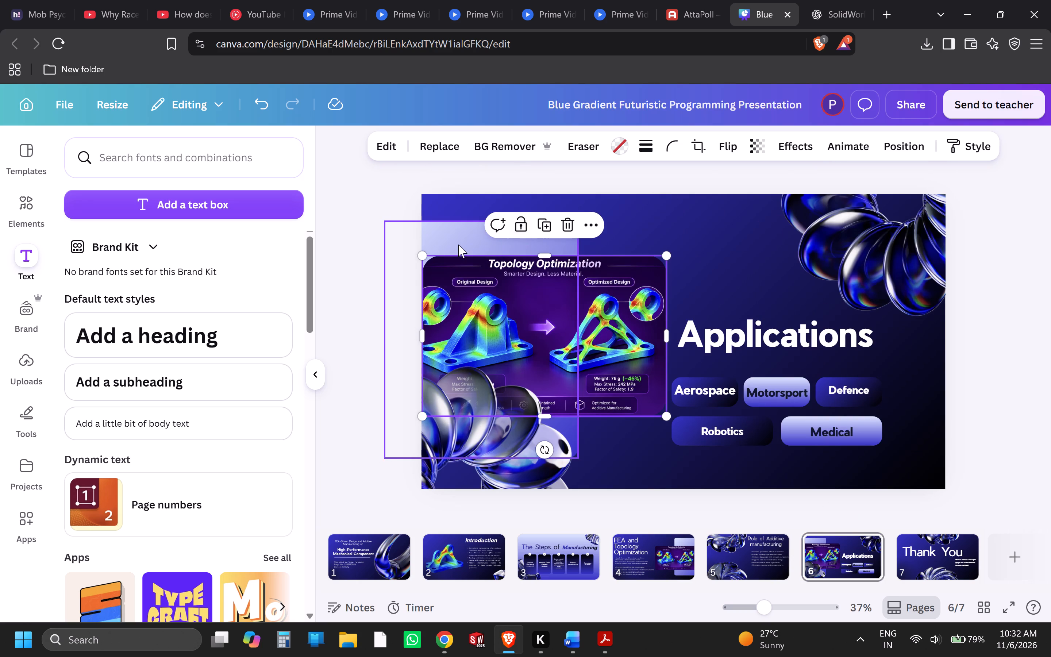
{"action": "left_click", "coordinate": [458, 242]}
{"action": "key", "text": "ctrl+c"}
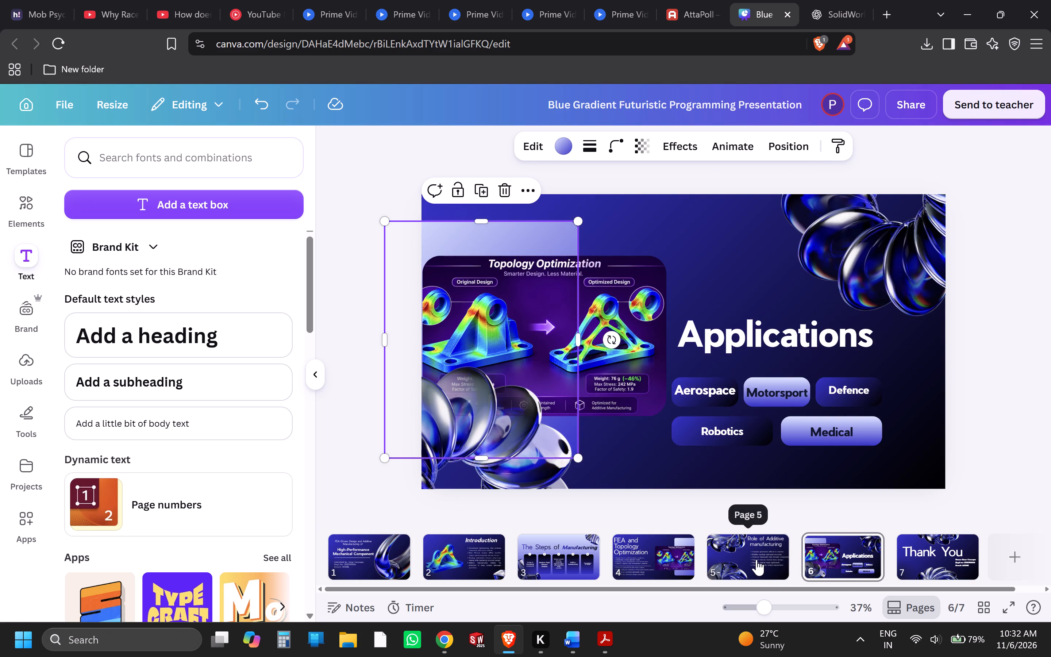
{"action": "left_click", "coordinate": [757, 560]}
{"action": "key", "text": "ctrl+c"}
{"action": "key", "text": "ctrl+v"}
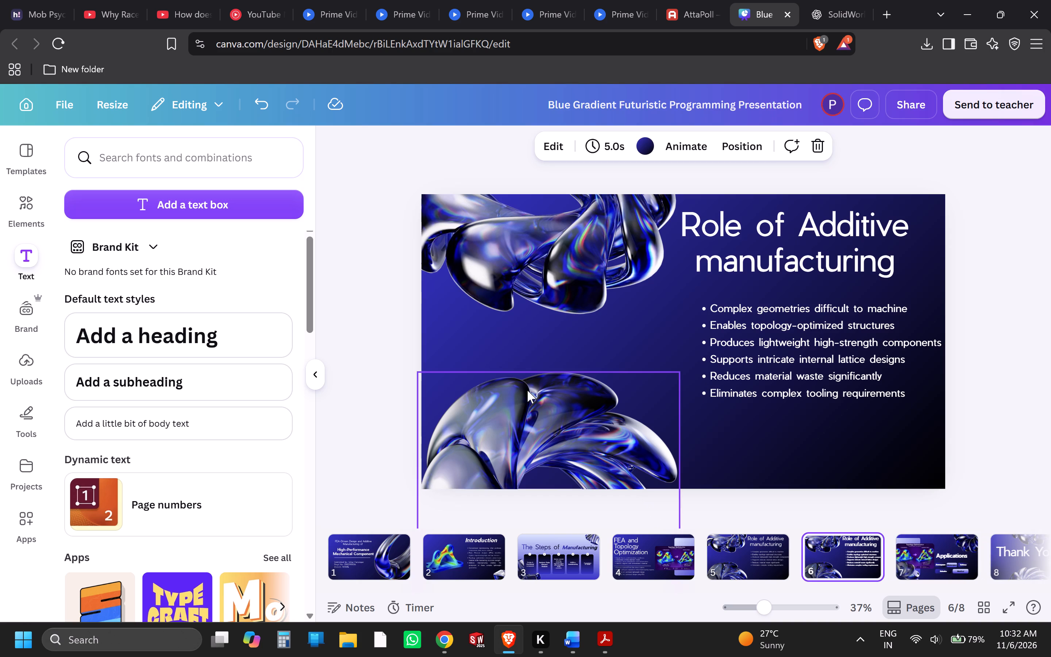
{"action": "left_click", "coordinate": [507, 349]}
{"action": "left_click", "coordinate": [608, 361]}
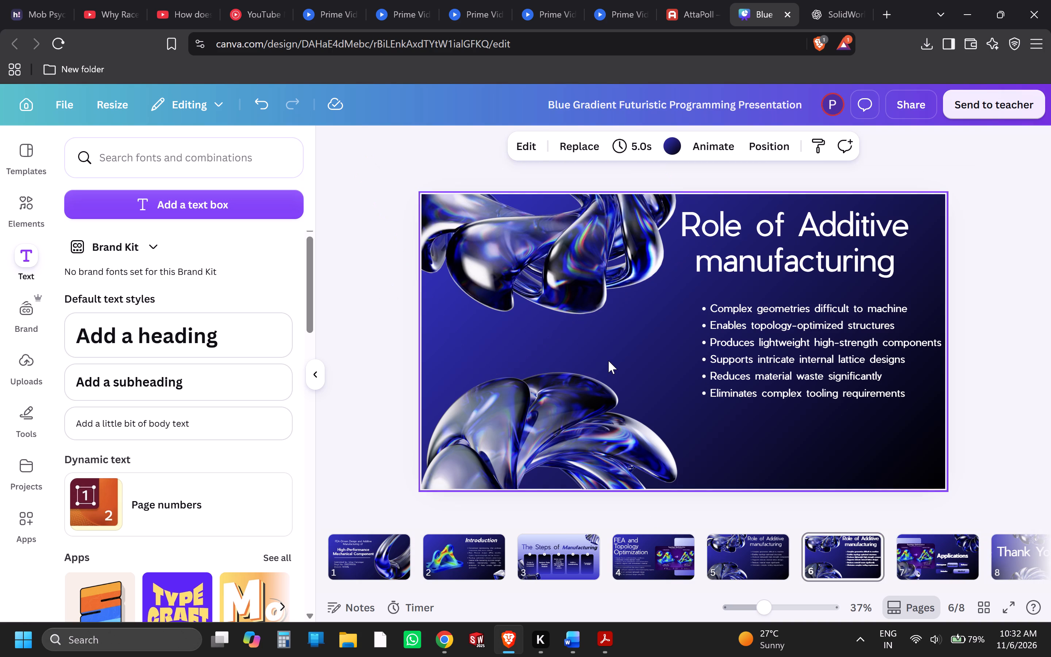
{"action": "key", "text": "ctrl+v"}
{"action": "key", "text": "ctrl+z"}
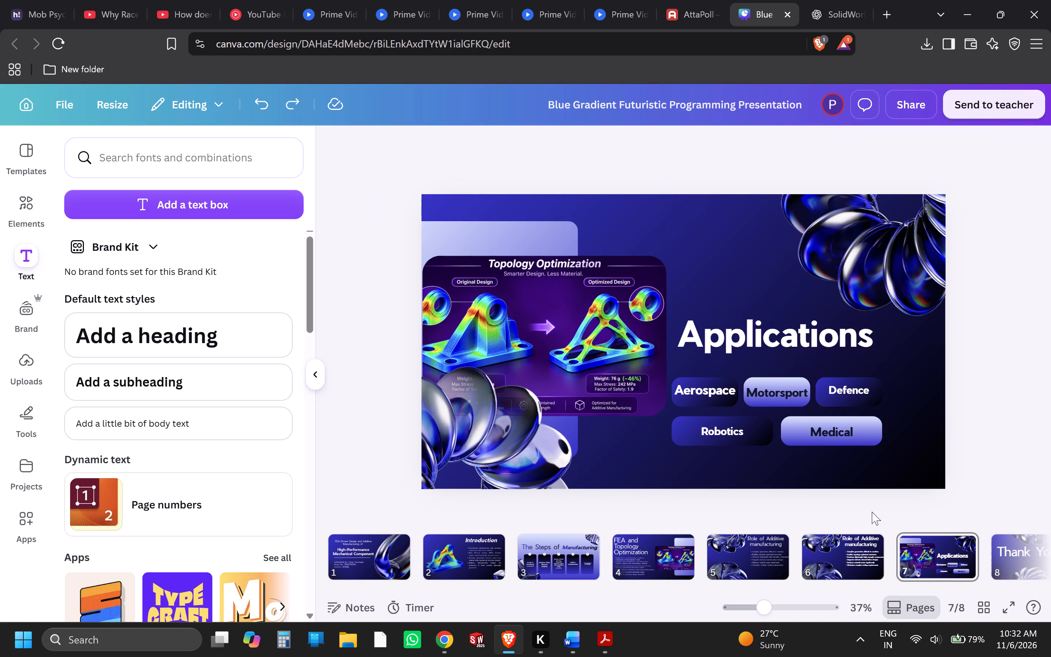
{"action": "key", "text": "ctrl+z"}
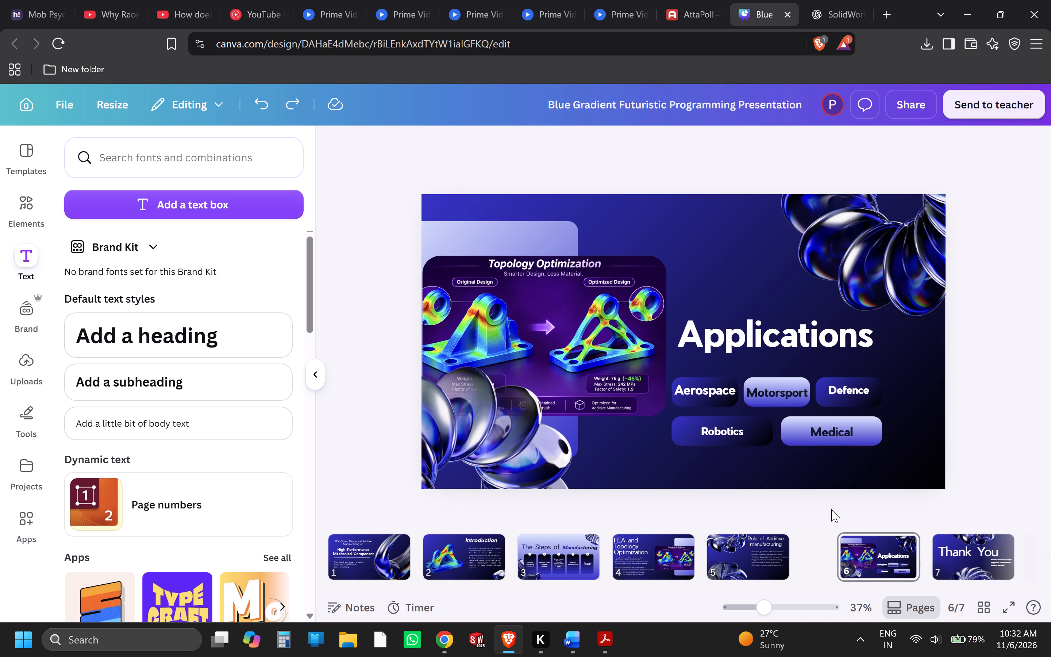
Copy the gradient rounded rectangle behind the Applications slide's image and paste it onto the Role of Additive manufacturing slide.
{"action": "left_click", "coordinate": [857, 560]}
{"action": "left_click", "coordinate": [509, 236]}
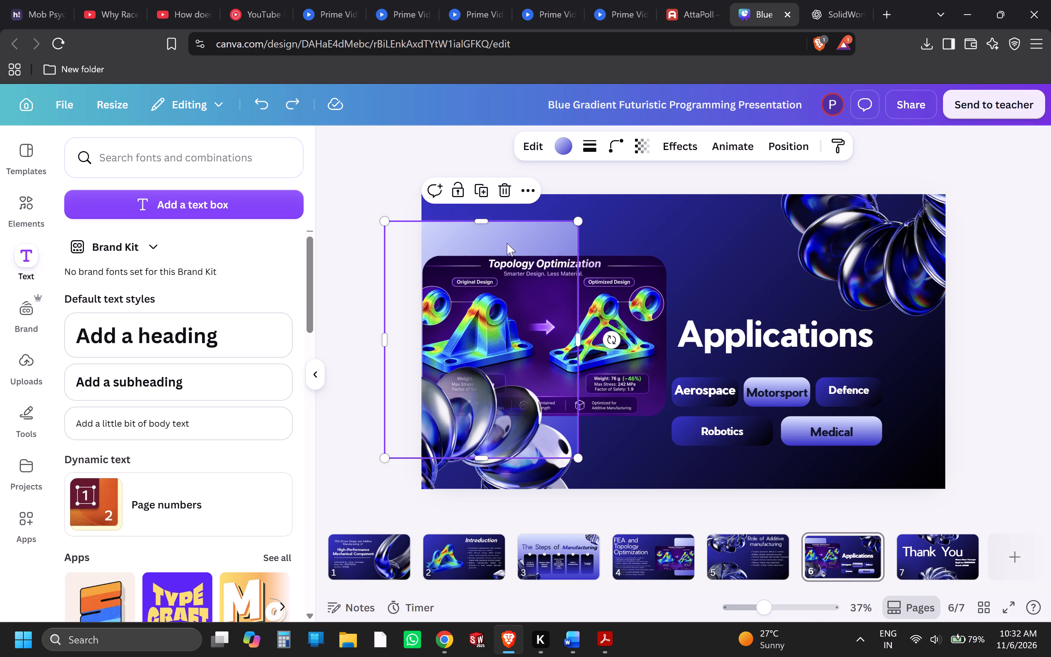
{"action": "key", "text": "ctrl+c"}
{"action": "left_click", "coordinate": [745, 555]}
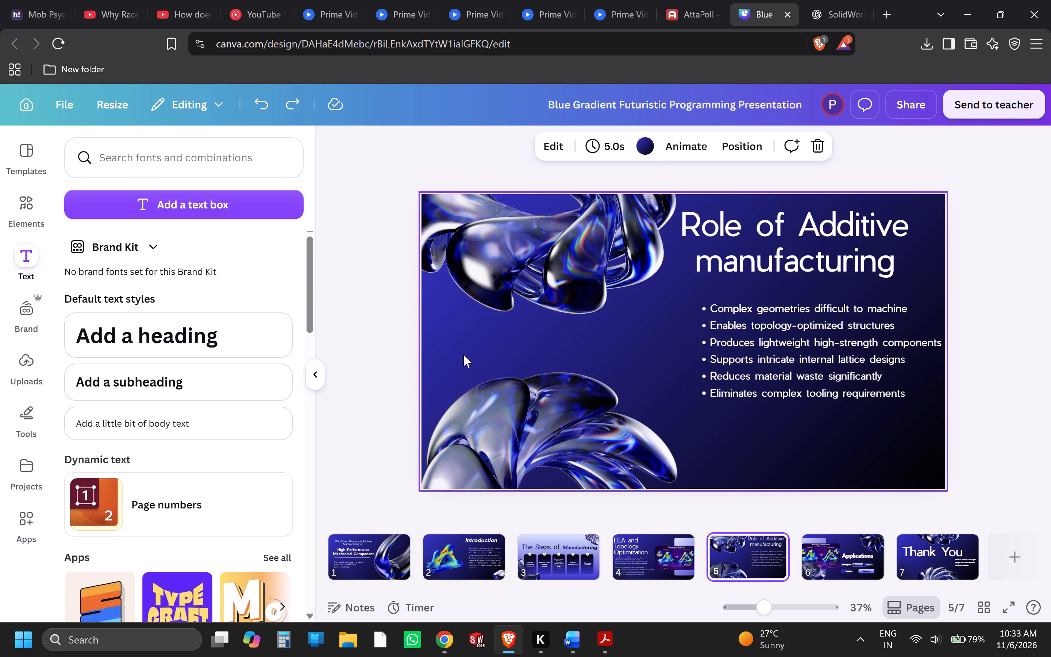
{"action": "left_click", "coordinate": [450, 358]}
{"action": "key", "text": "ctrl+v"}
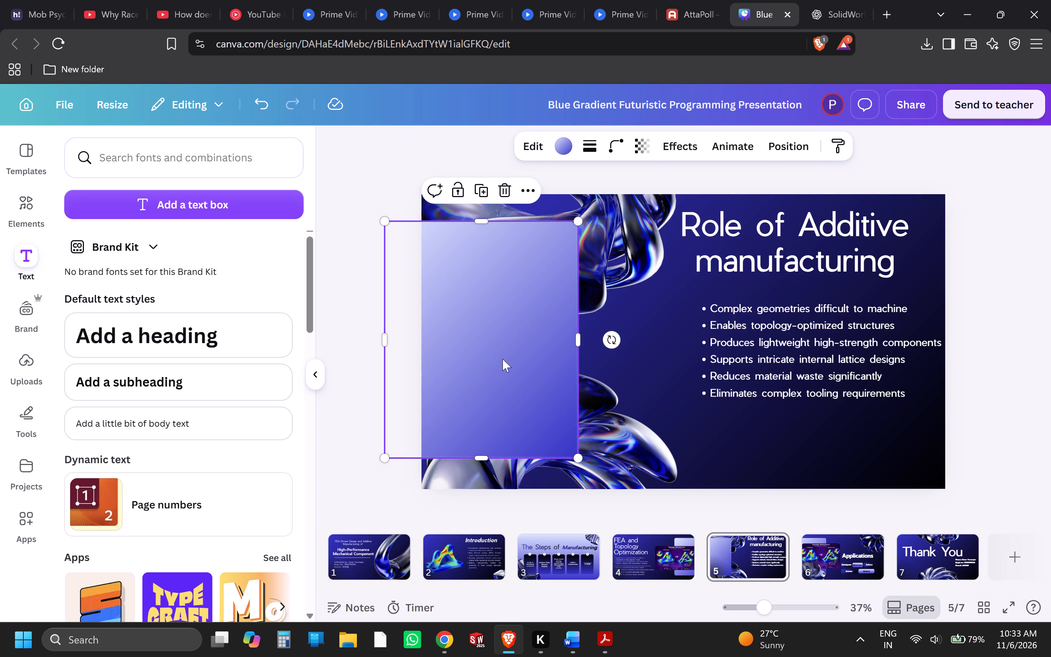
Nudge the upper glass shape on the Role of Additive manufacturing slide slightly to the right, and deselect it.
{"action": "left_click", "coordinate": [601, 259]}
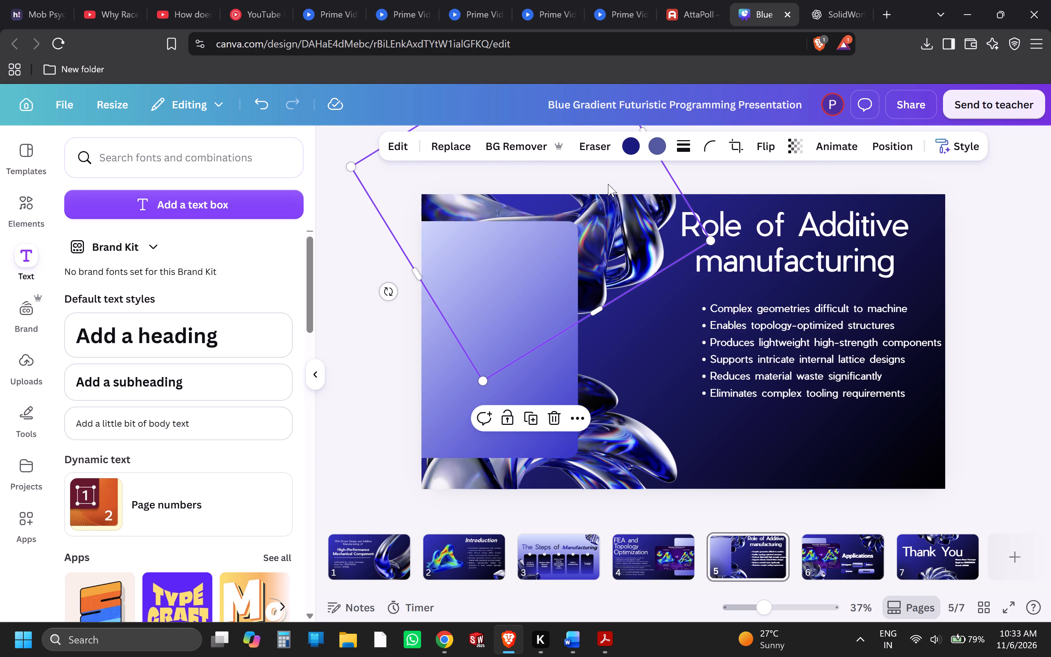
{"action": "left_click", "coordinate": [599, 256]}
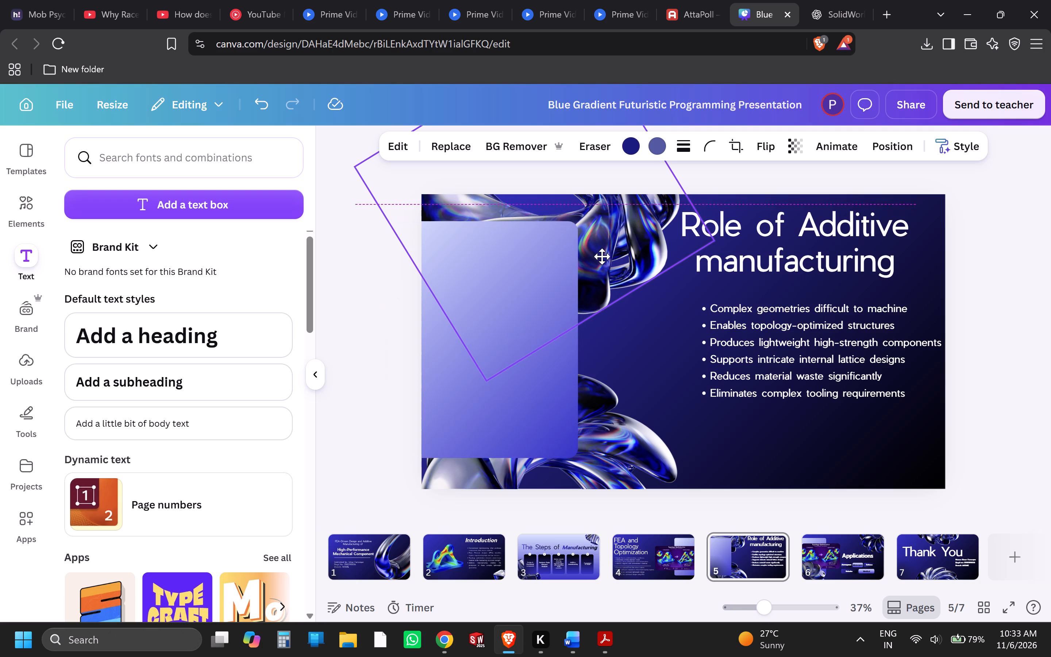
{"action": "left_click", "coordinate": [624, 360]}
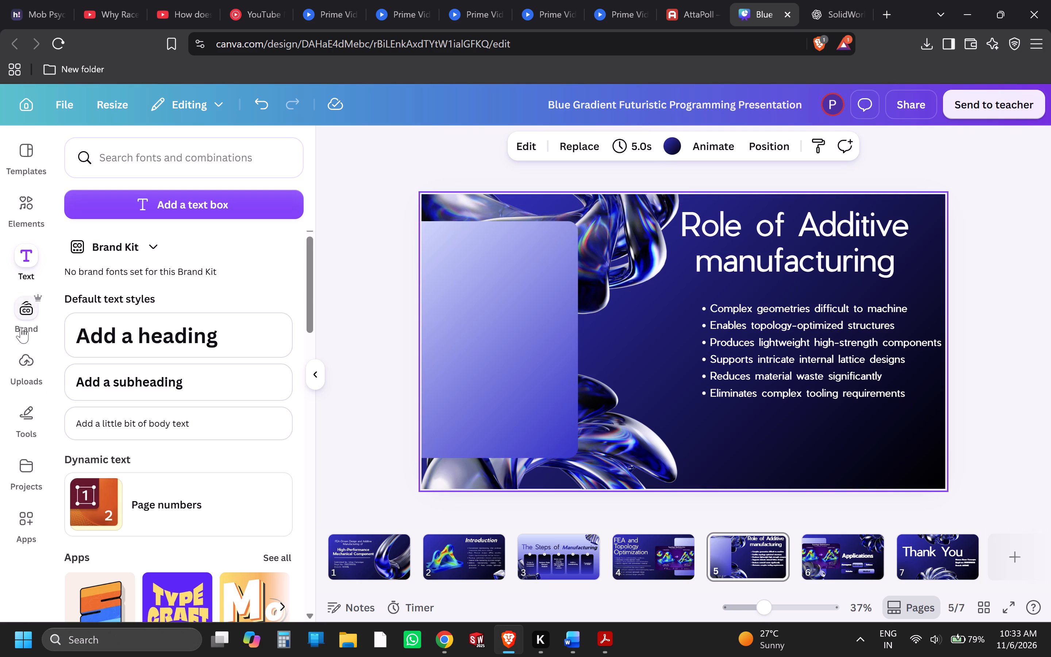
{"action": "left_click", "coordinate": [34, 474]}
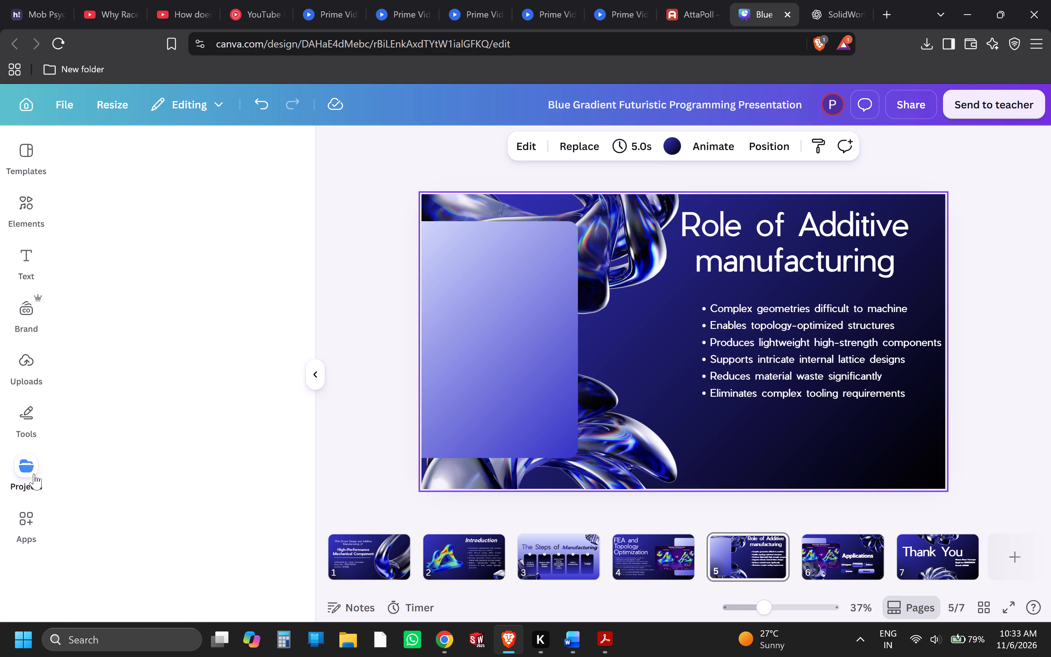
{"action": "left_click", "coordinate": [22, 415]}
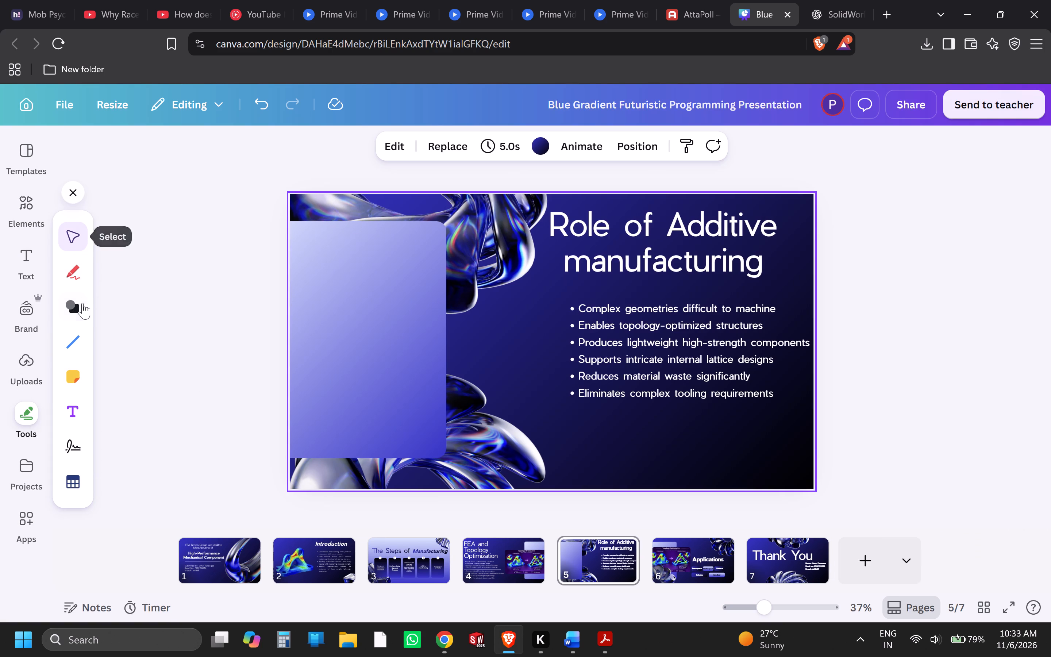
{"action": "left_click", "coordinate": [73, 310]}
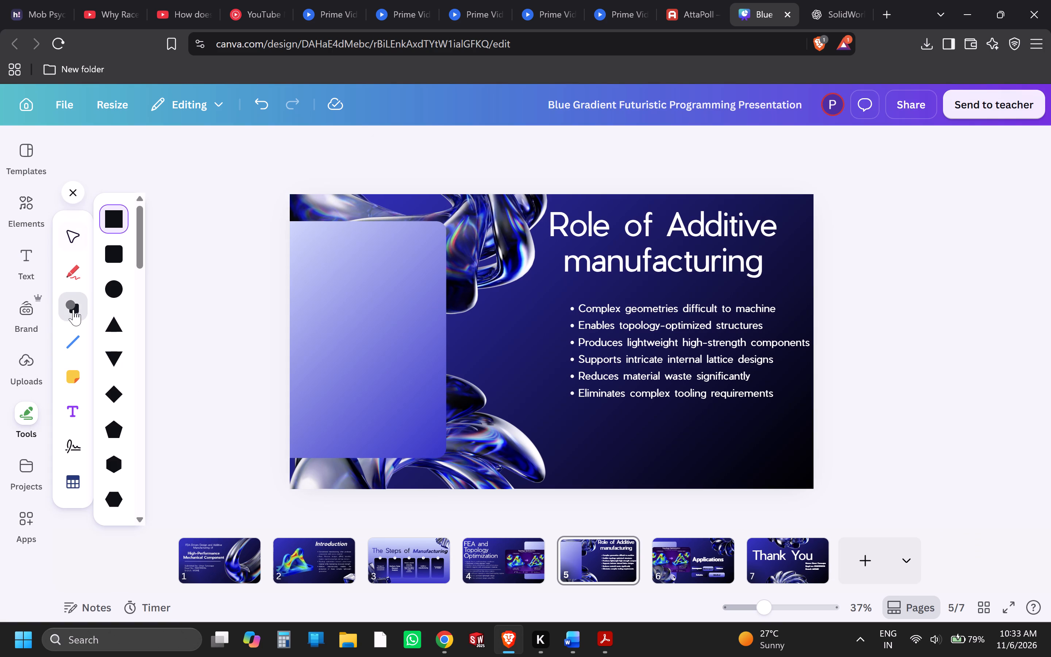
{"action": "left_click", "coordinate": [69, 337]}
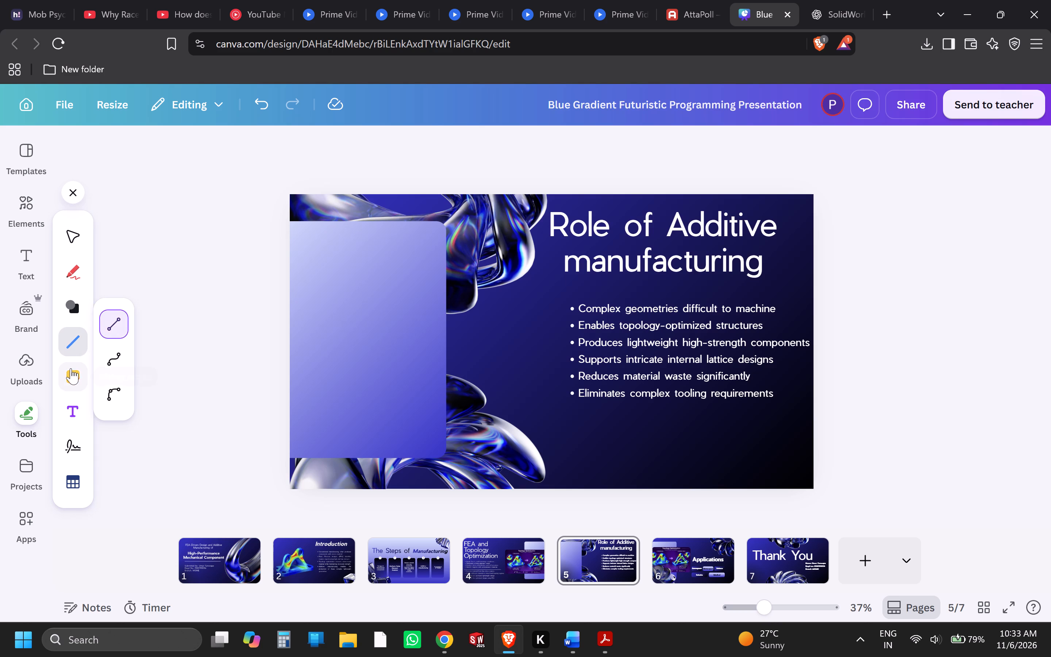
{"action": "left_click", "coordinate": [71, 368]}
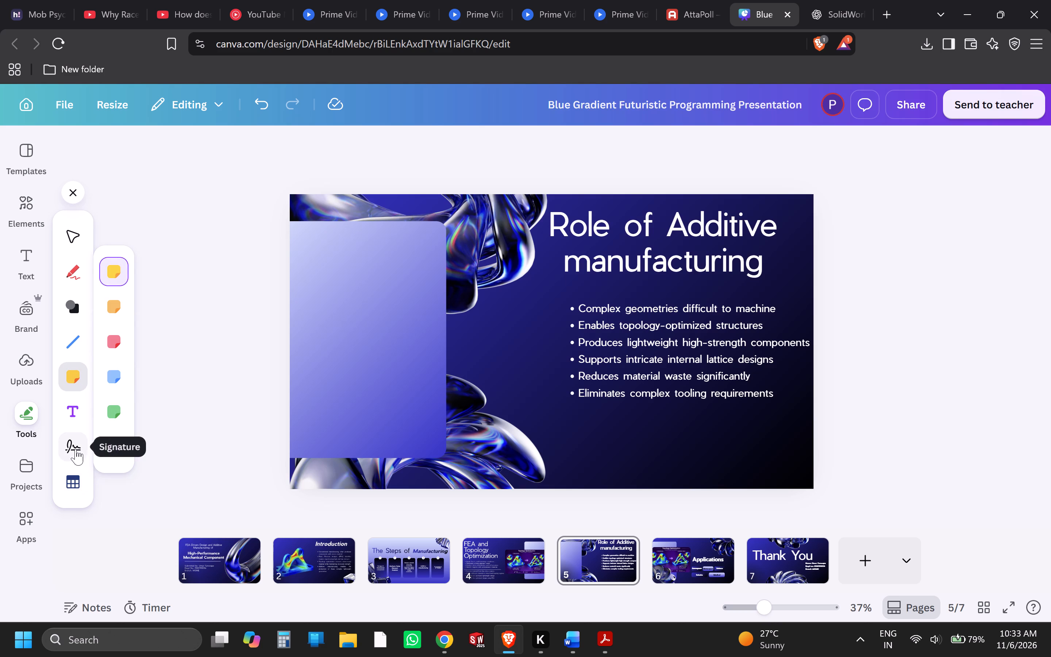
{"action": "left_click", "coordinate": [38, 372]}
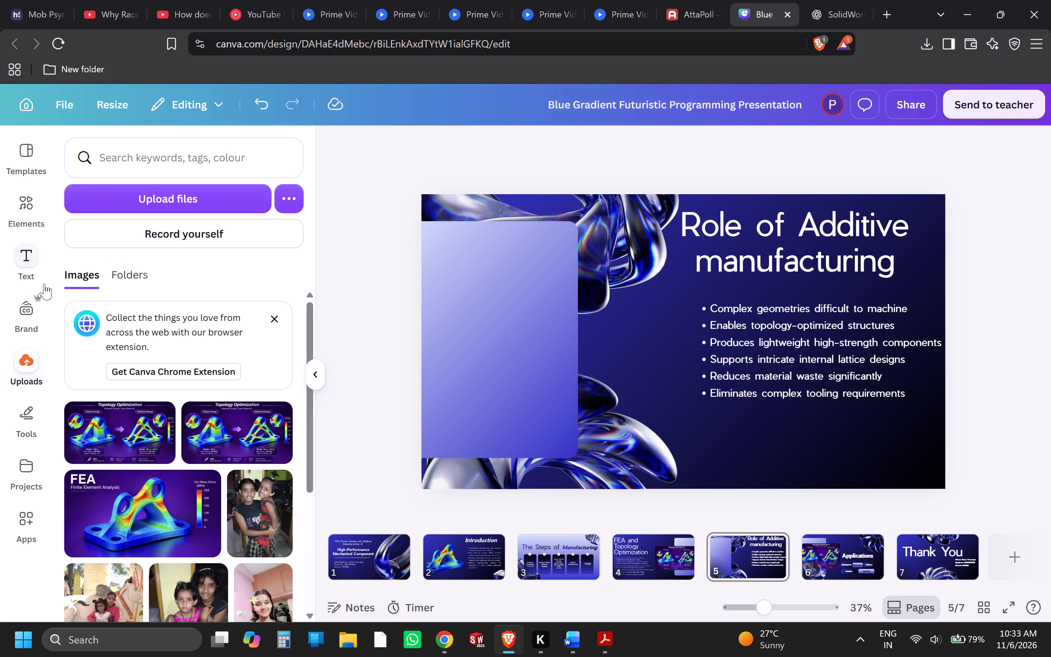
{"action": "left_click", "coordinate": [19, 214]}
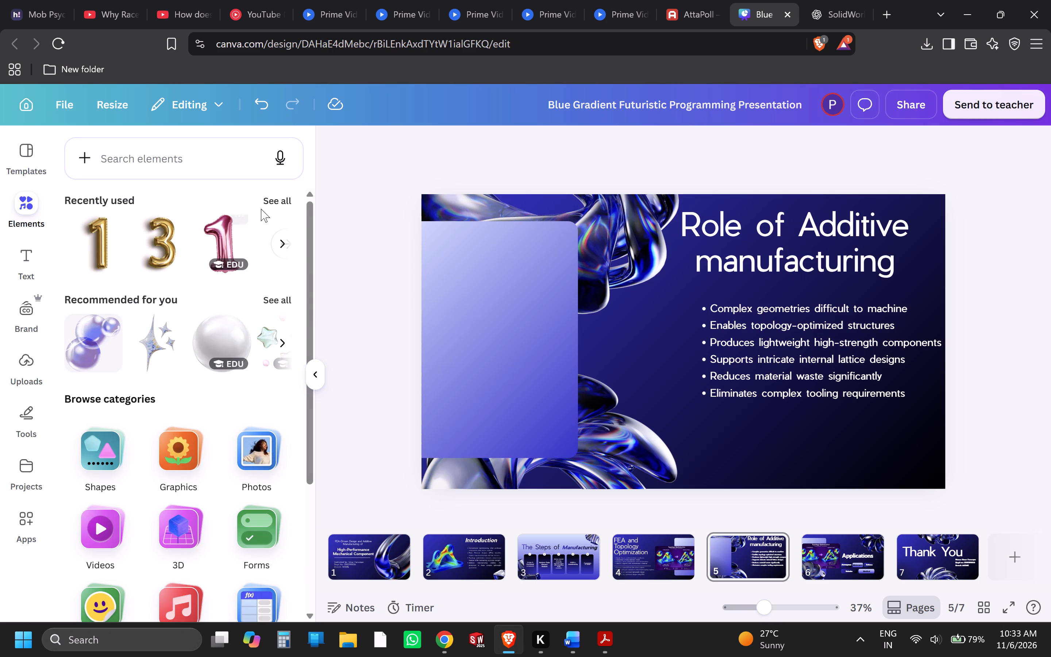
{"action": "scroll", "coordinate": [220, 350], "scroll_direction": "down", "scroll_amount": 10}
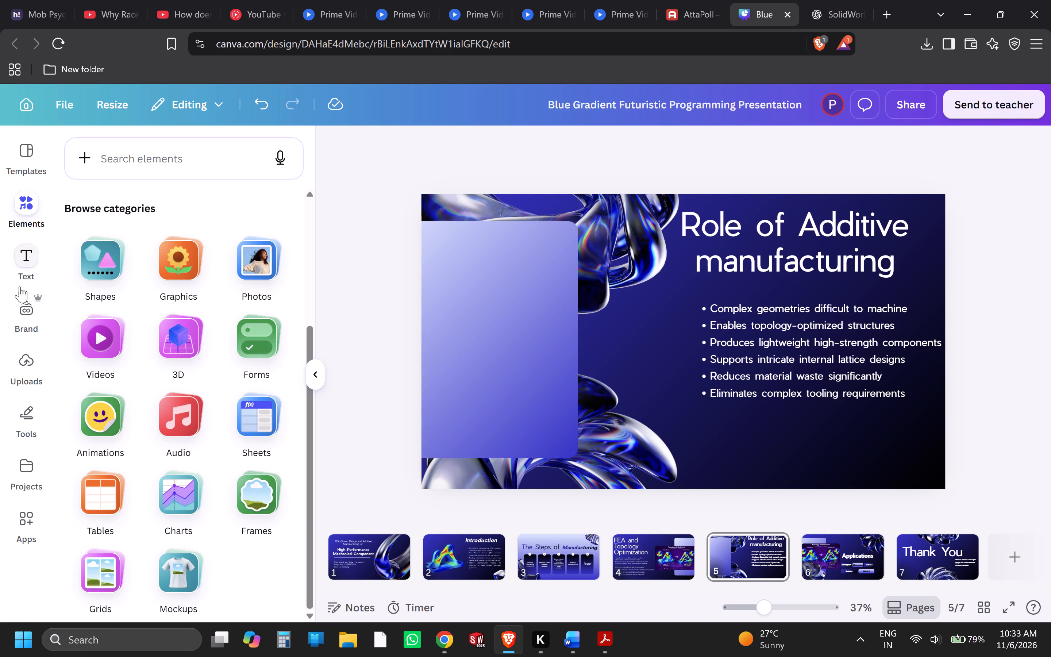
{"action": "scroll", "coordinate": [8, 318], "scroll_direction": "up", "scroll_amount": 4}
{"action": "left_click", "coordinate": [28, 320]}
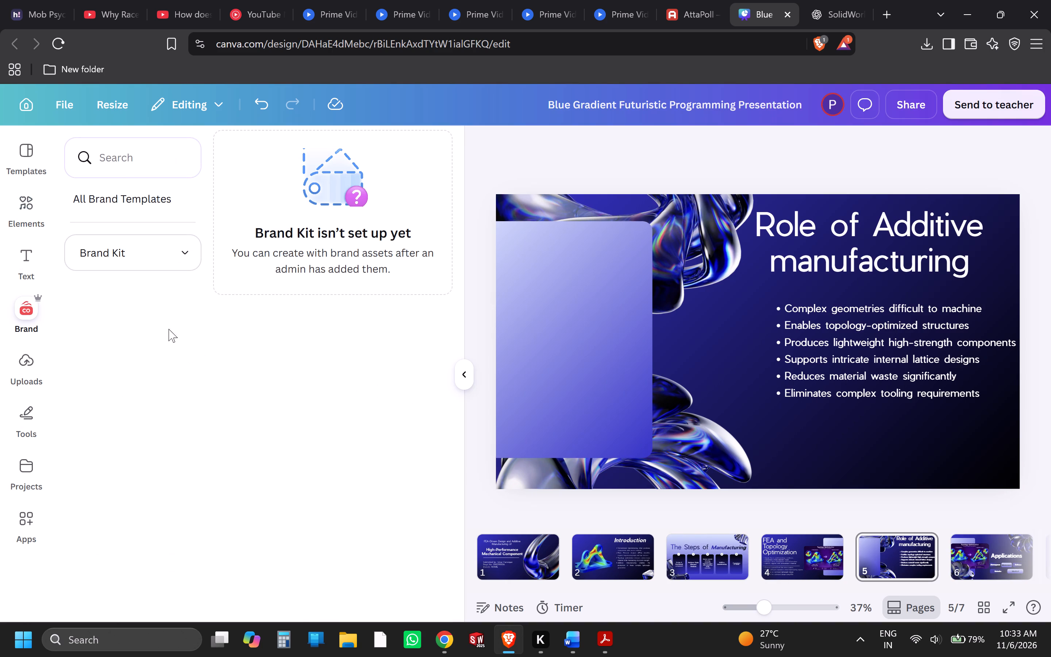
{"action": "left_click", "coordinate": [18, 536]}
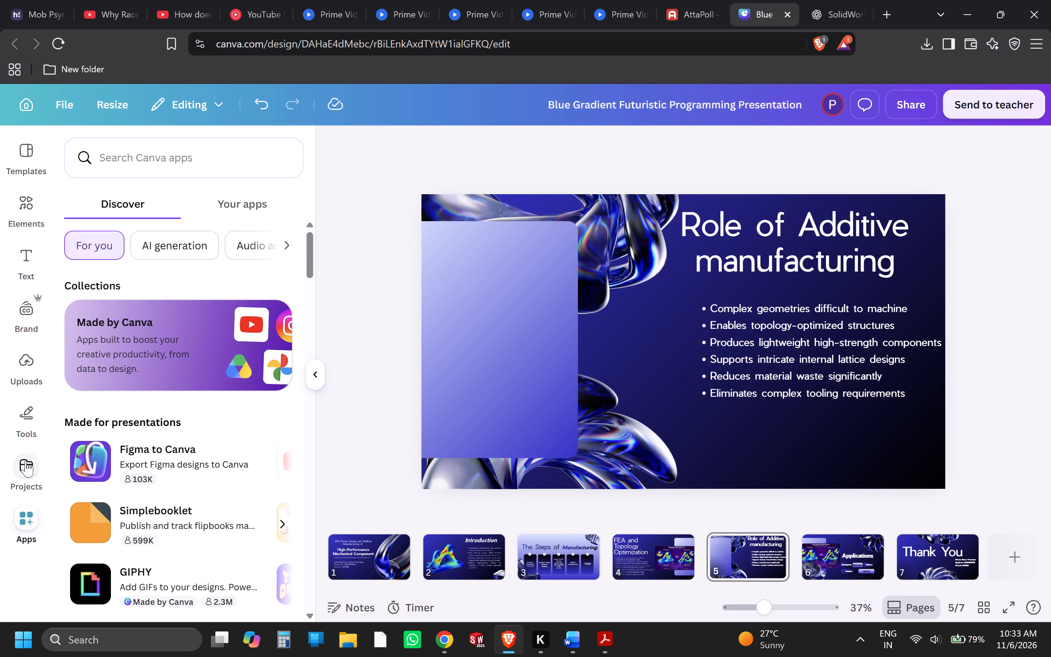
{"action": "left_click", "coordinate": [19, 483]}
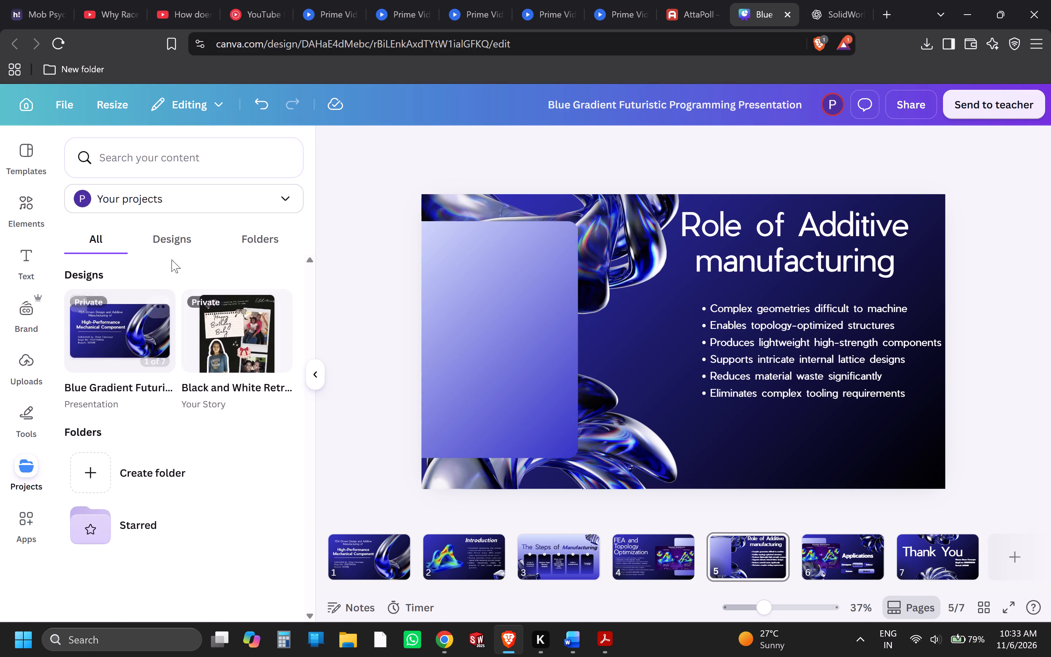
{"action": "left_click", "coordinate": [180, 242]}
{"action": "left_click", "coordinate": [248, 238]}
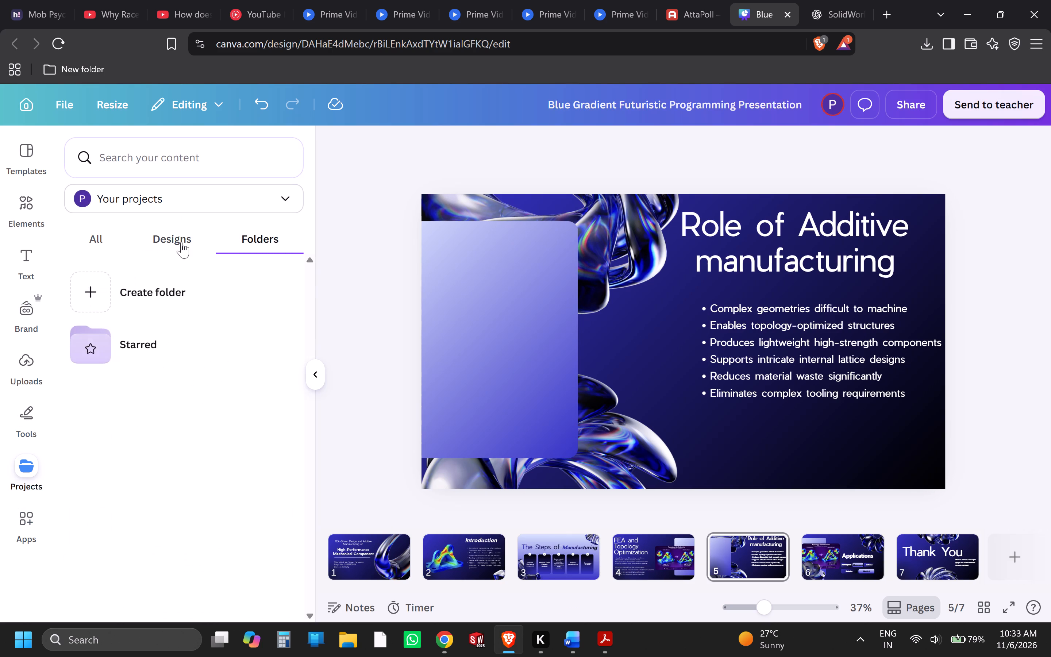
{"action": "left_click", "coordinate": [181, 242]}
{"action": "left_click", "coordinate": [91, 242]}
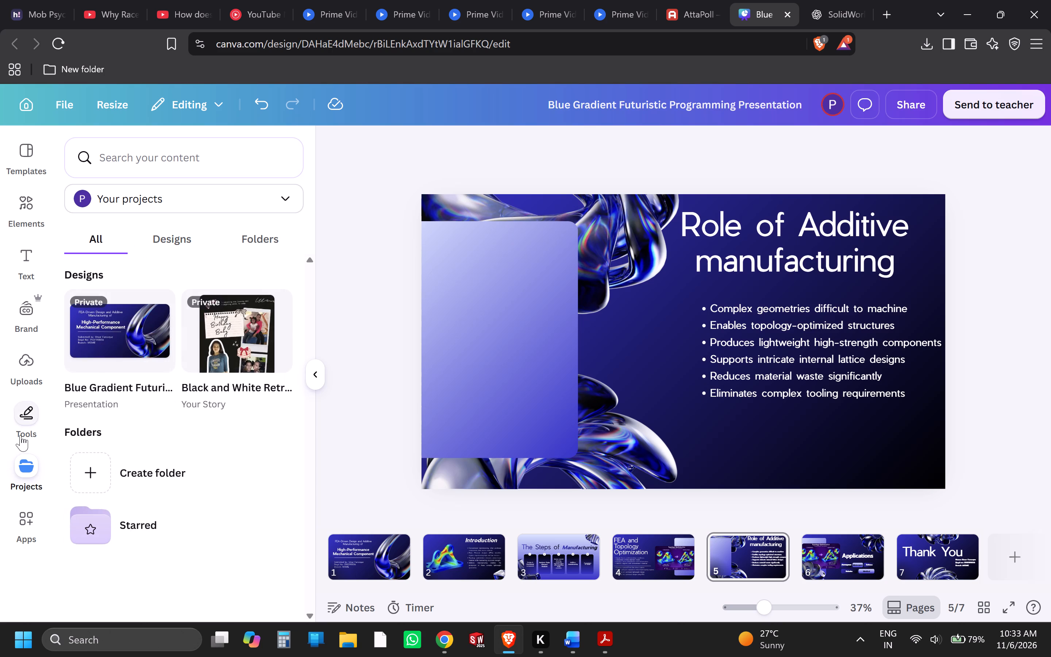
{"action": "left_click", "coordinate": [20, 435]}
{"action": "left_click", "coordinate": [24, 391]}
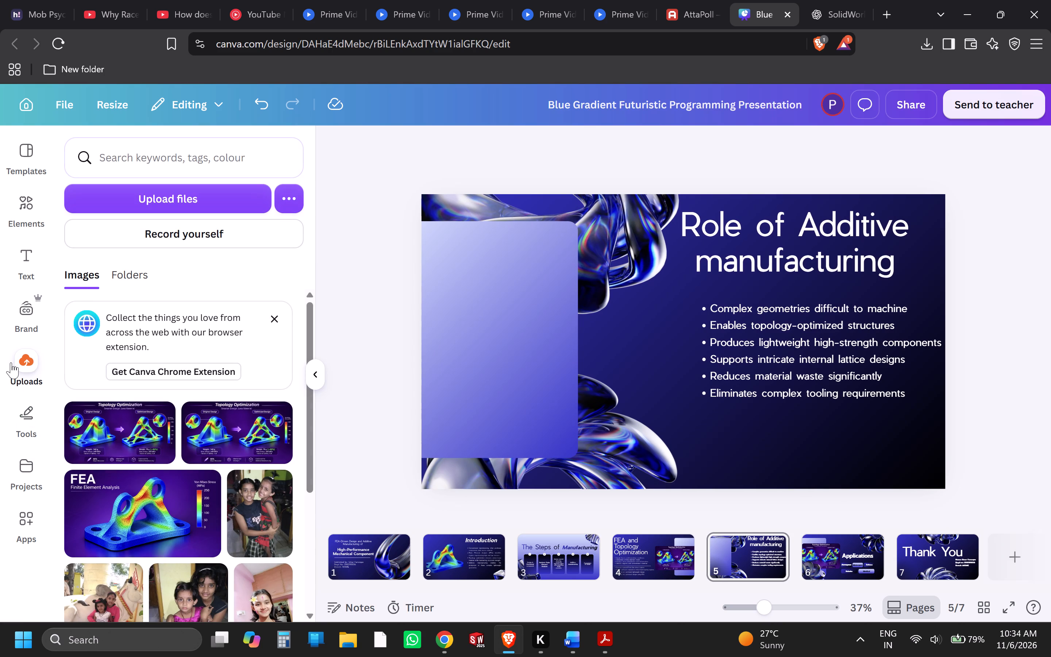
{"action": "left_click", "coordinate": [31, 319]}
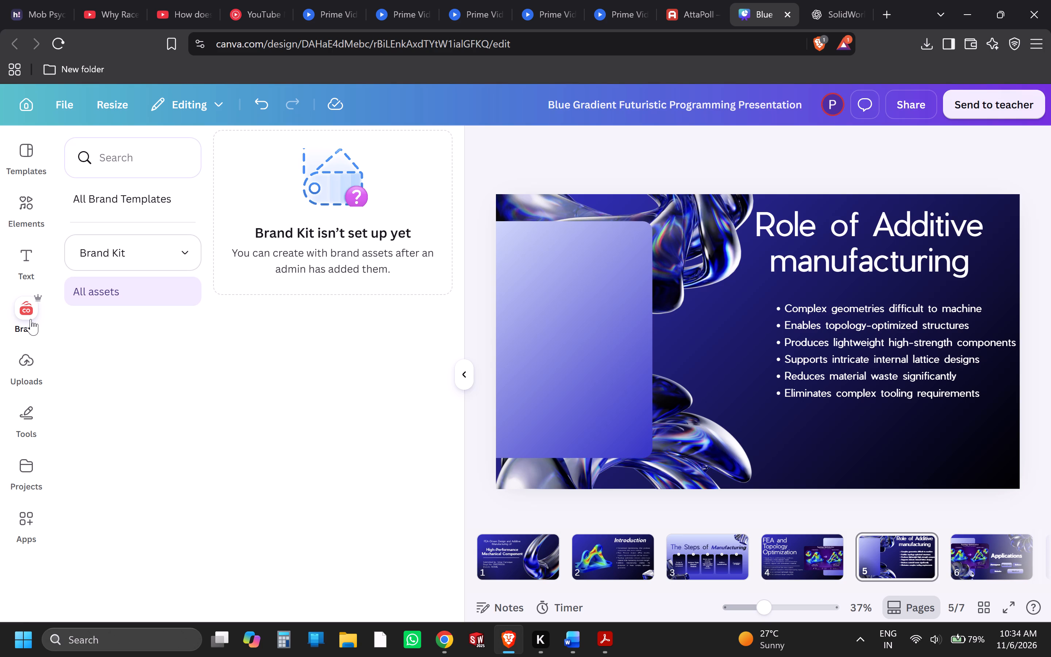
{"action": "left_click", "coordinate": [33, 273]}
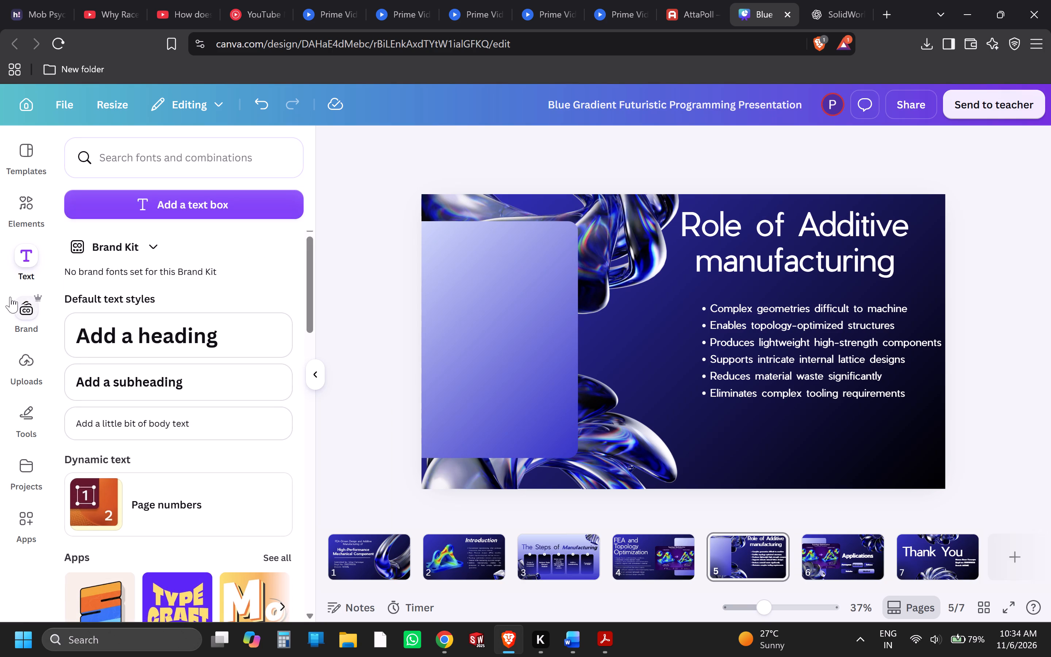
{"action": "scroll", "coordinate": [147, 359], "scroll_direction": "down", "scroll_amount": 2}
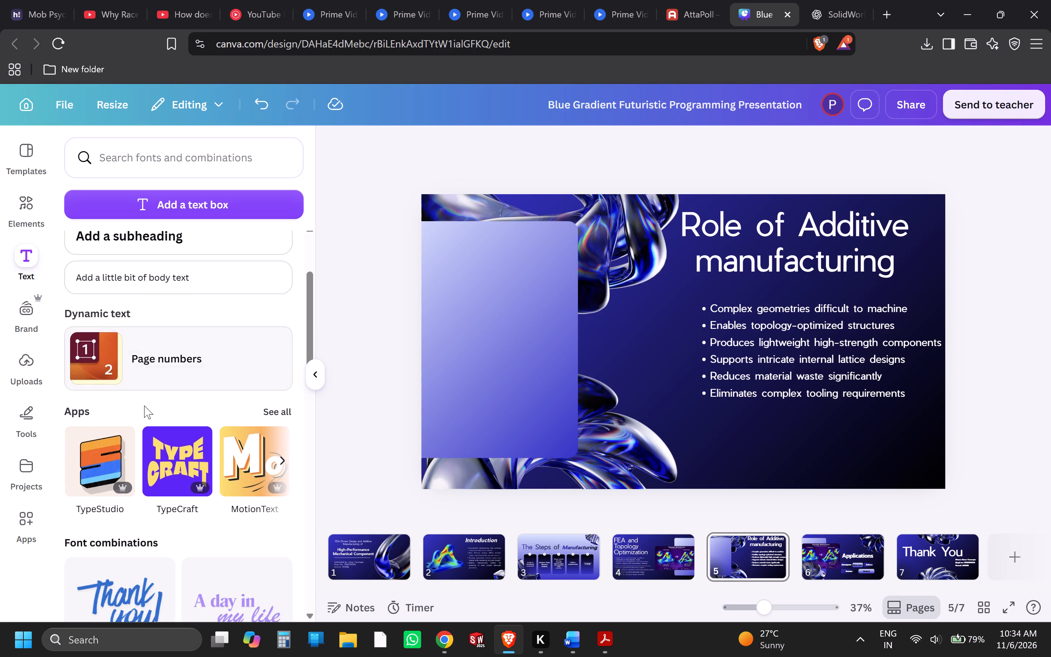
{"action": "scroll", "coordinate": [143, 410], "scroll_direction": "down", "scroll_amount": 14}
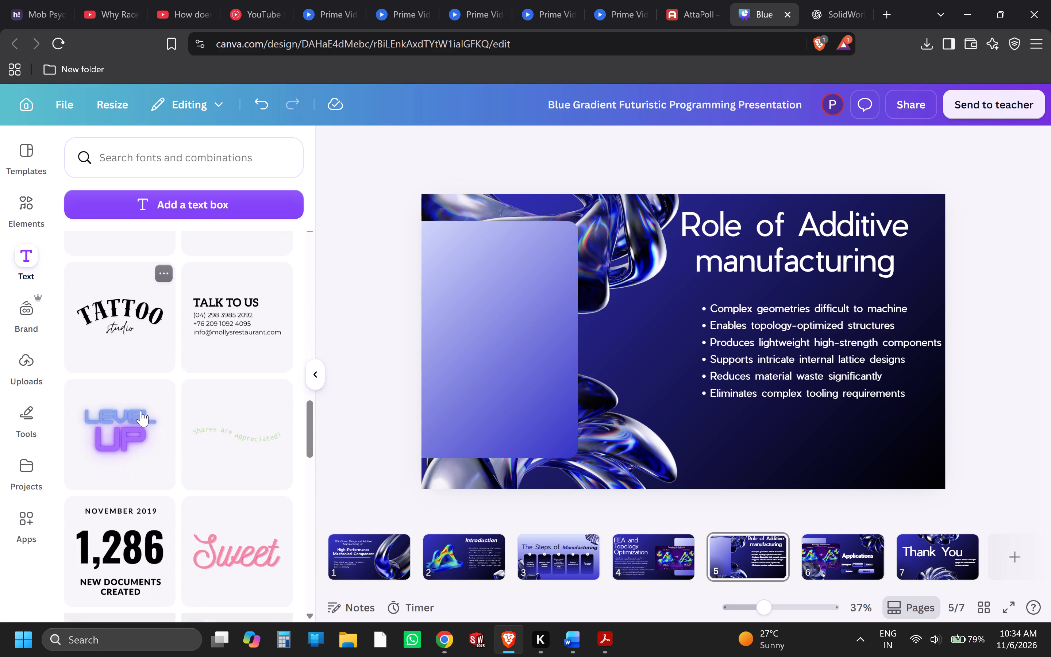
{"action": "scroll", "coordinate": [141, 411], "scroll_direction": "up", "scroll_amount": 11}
Examine the replacement shape options for the gradient rounded rectangle on the Role of Additive manufacturing slide, and close them without changing the shape.
{"action": "left_click", "coordinate": [466, 295]}
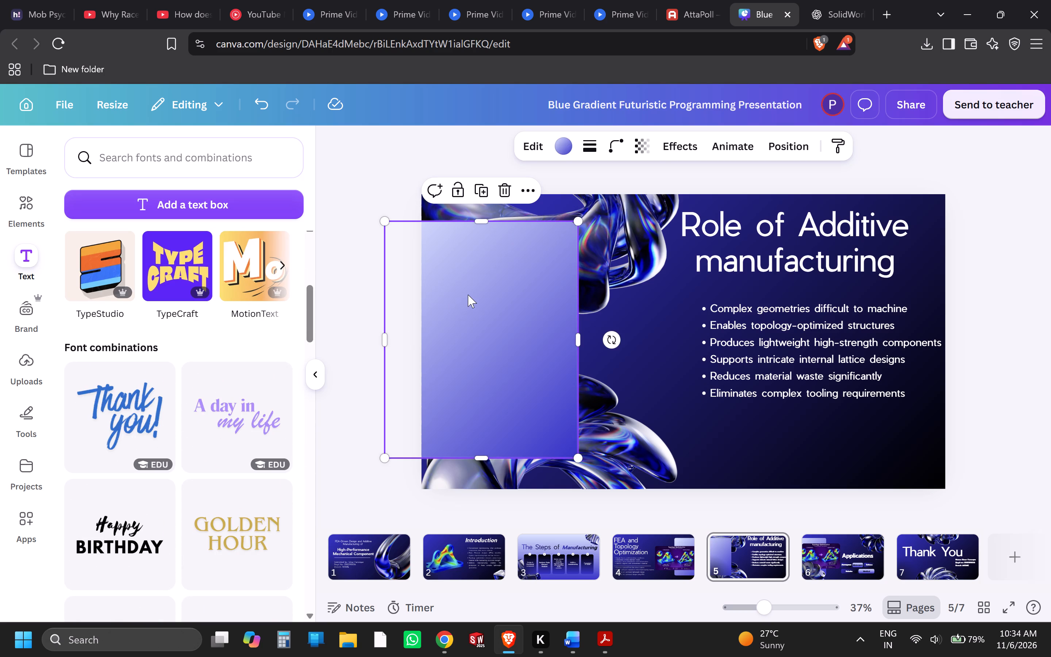
{"action": "left_click", "coordinate": [632, 243], "text": "ctrl"}
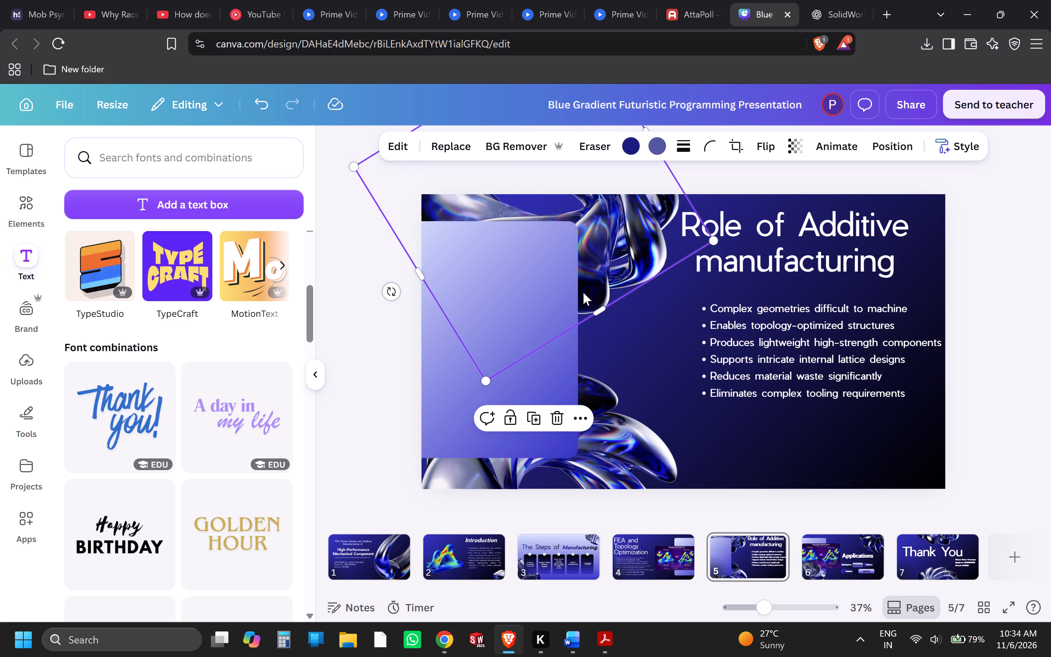
{"action": "left_click", "coordinate": [644, 318]}
{"action": "left_click", "coordinate": [560, 317]}
{"action": "left_click", "coordinate": [537, 159]}
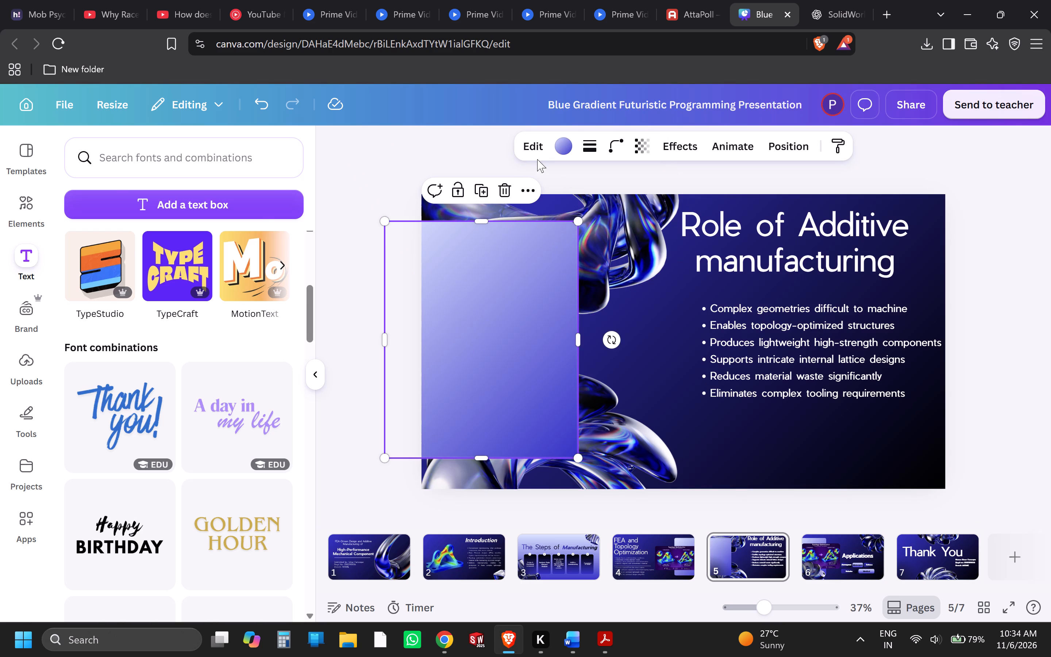
{"action": "left_click", "coordinate": [537, 153]}
{"action": "scroll", "coordinate": [163, 358], "scroll_direction": "up", "scroll_amount": 6}
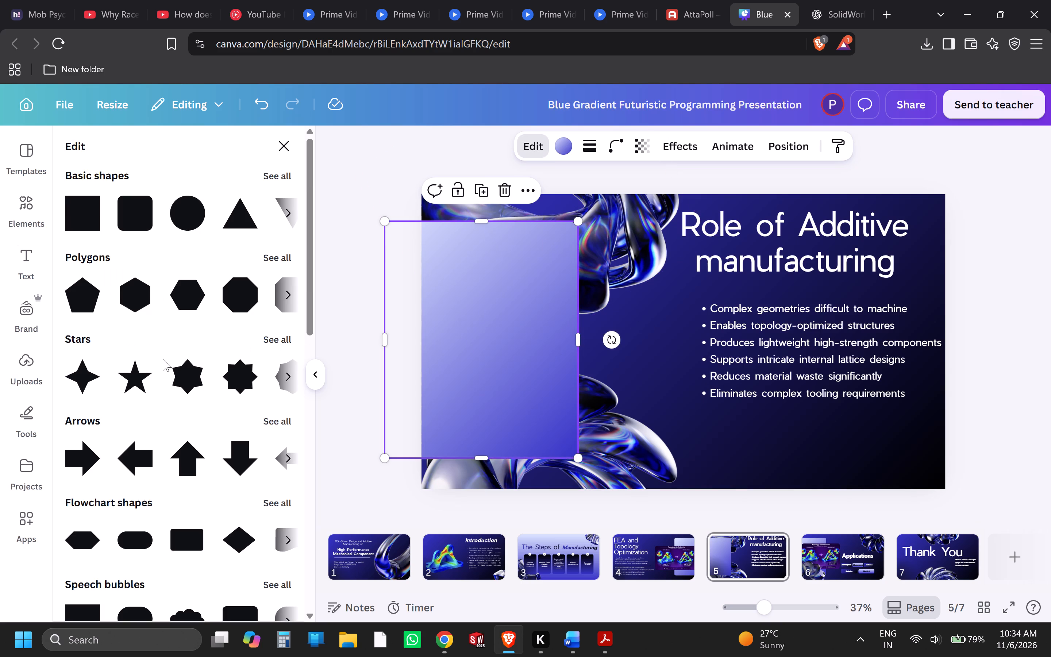
{"action": "scroll", "coordinate": [163, 358], "scroll_direction": "up", "scroll_amount": 1}
{"action": "scroll", "coordinate": [163, 358], "scroll_direction": "down", "scroll_amount": 5}
{"action": "scroll", "coordinate": [163, 358], "scroll_direction": "up", "scroll_amount": 10}
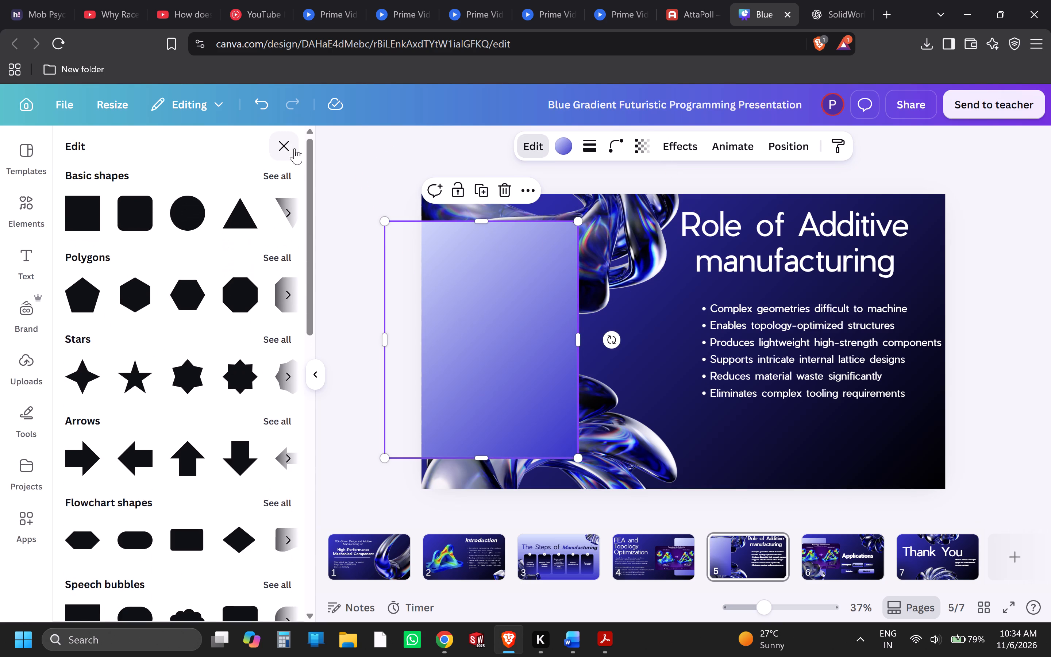
{"action": "left_click", "coordinate": [289, 150]}
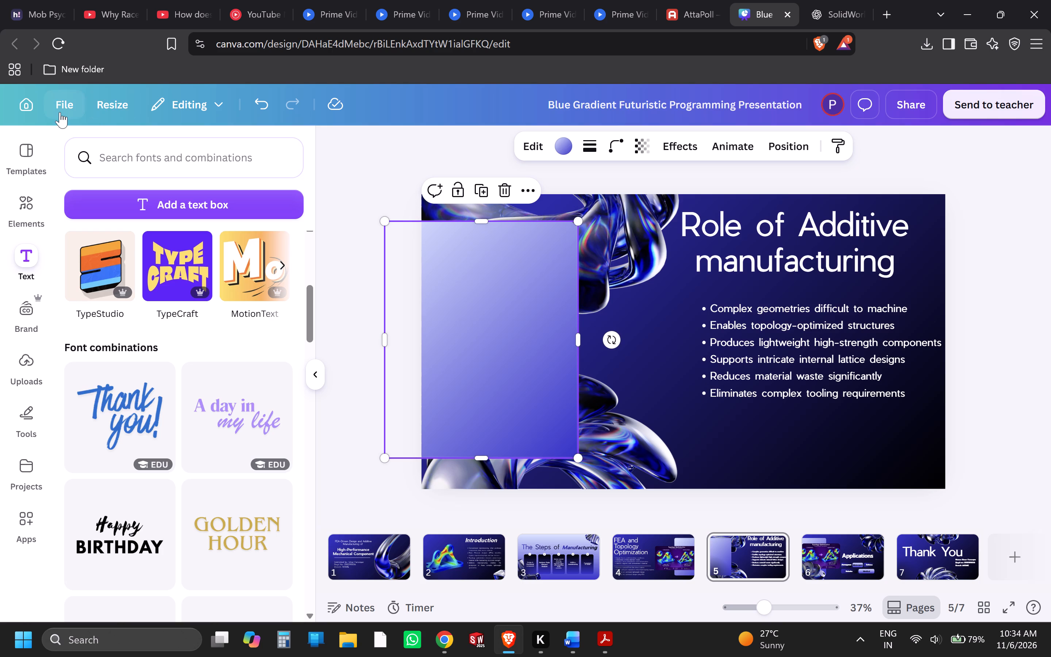
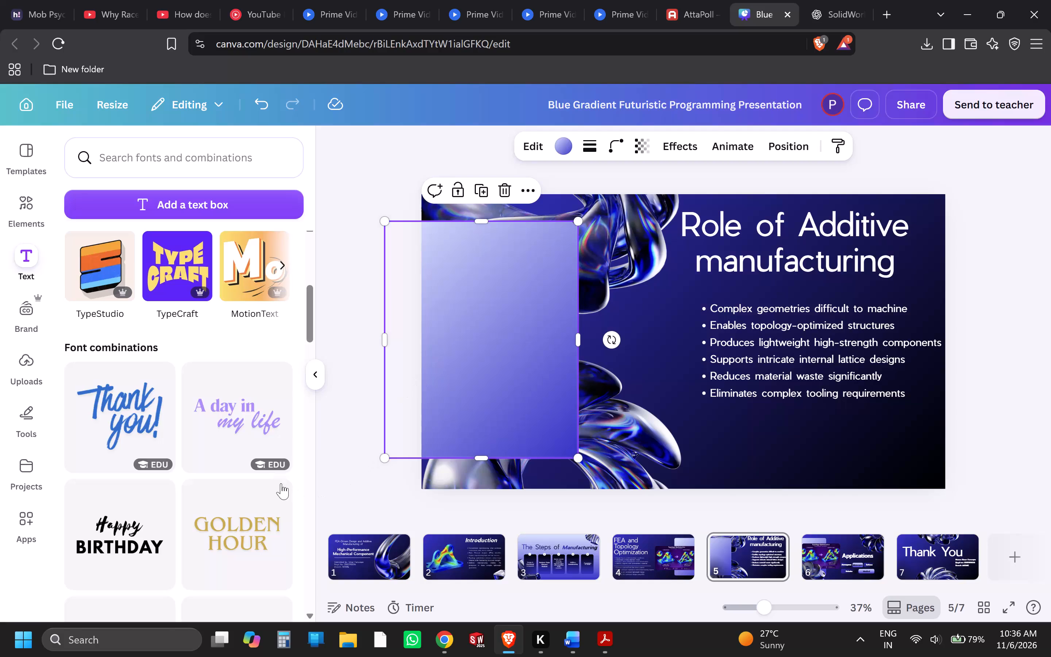
Examine the available shapes, recommended elements, apps, projects, uploads and recently used items for the slide, and deselect the gradient rectangle.
{"action": "left_click", "coordinate": [44, 215]}
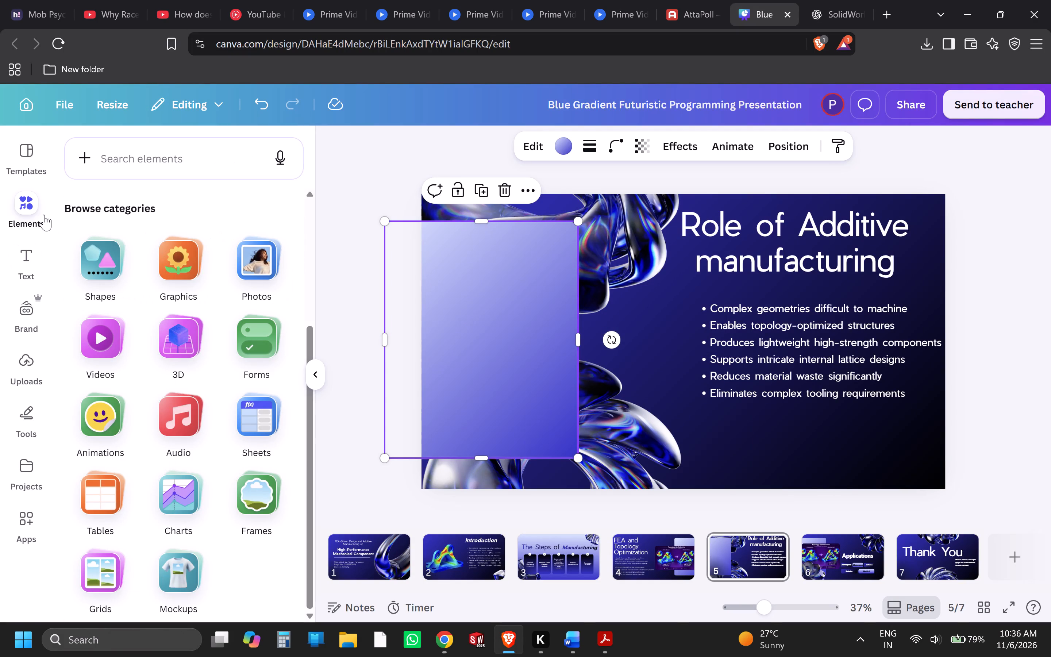
{"action": "left_click", "coordinate": [90, 287]}
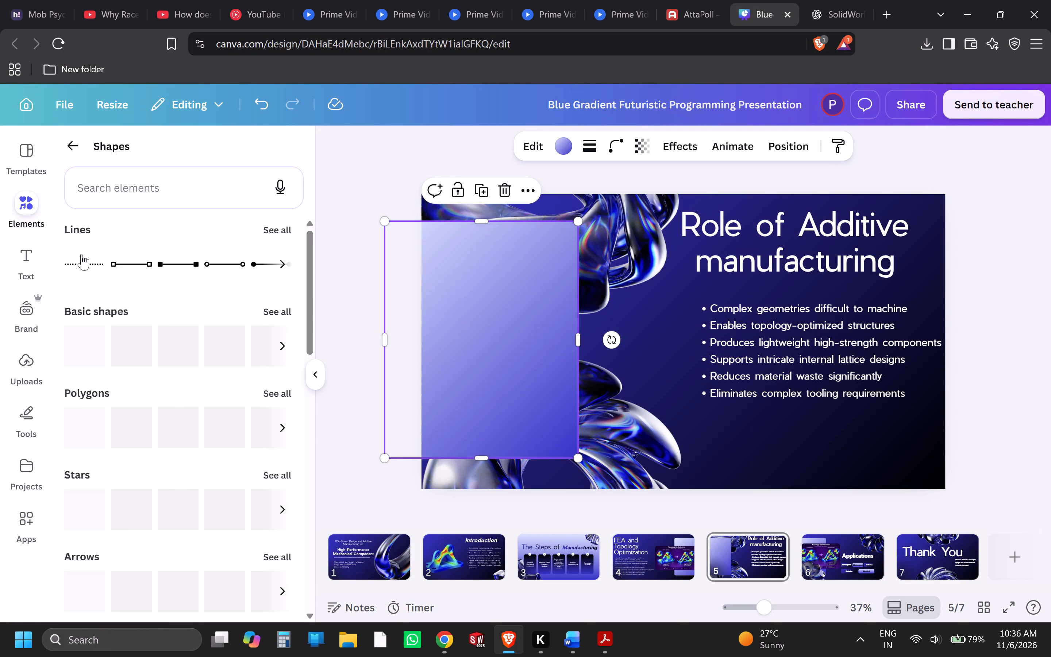
{"action": "left_click", "coordinate": [77, 155]}
{"action": "scroll", "coordinate": [207, 279], "scroll_direction": "up", "scroll_amount": 6}
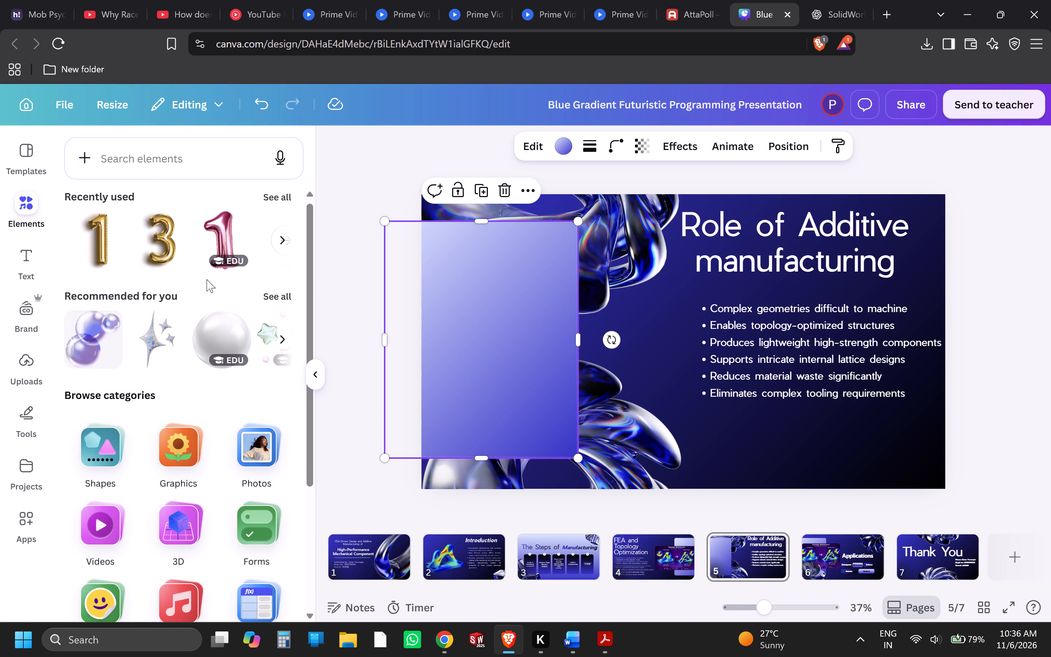
{"action": "scroll", "coordinate": [207, 279], "scroll_direction": "down", "scroll_amount": 6}
{"action": "scroll", "coordinate": [208, 544], "scroll_direction": "down", "scroll_amount": 4}
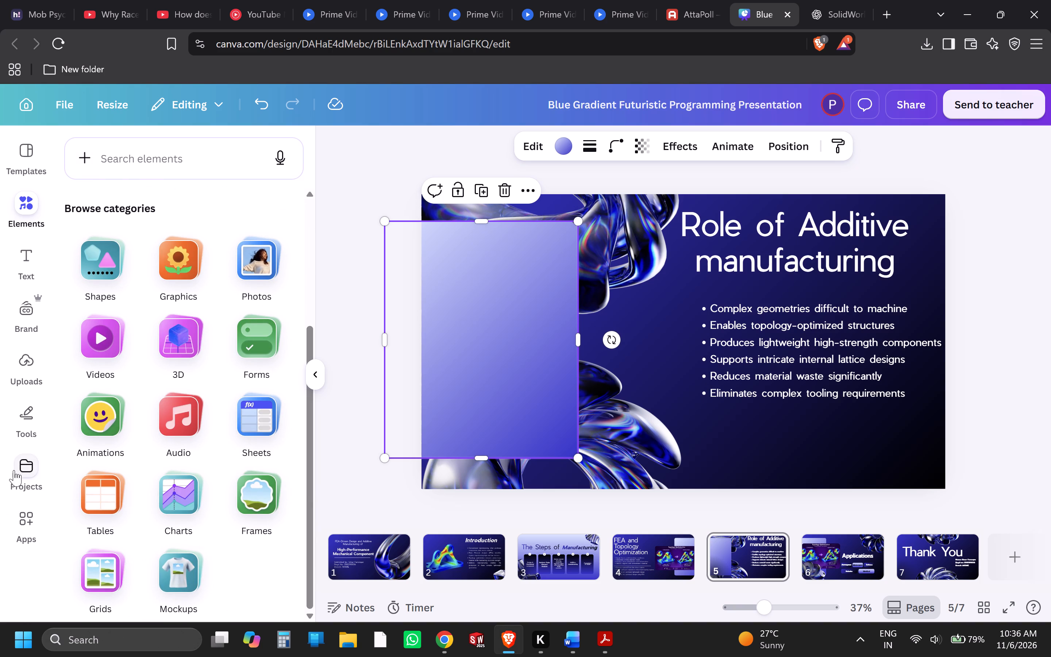
{"action": "left_click_drag", "start_coordinate": [311, 487], "coordinate": [326, 370]}
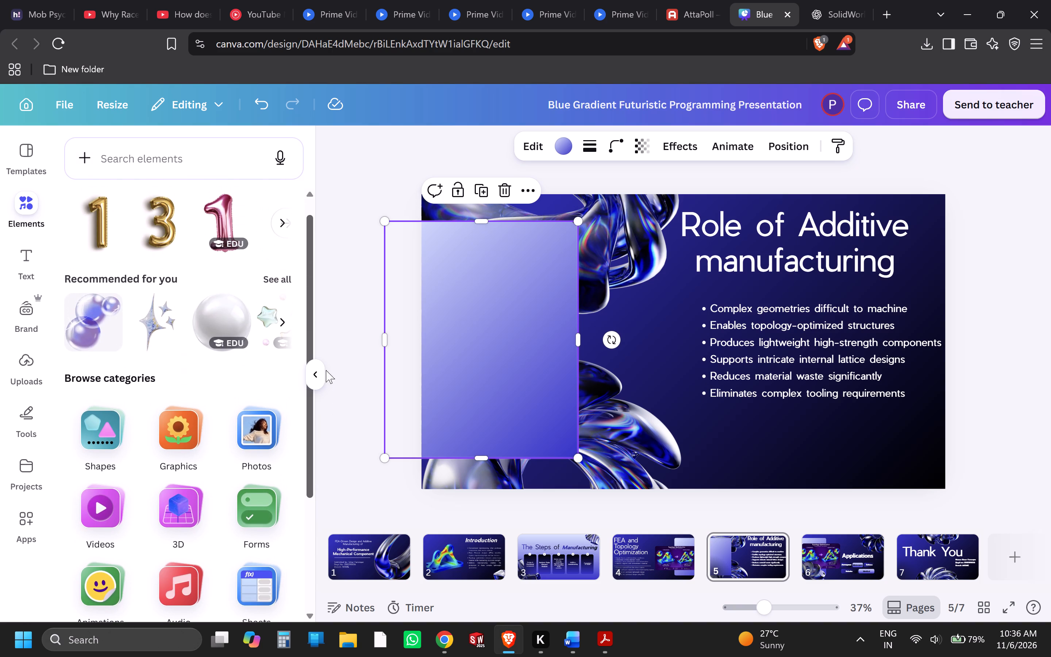
{"action": "left_click_drag", "start_coordinate": [326, 370], "coordinate": [327, 319]}
{"action": "left_click", "coordinate": [284, 346]}
{"action": "left_click", "coordinate": [284, 346]}
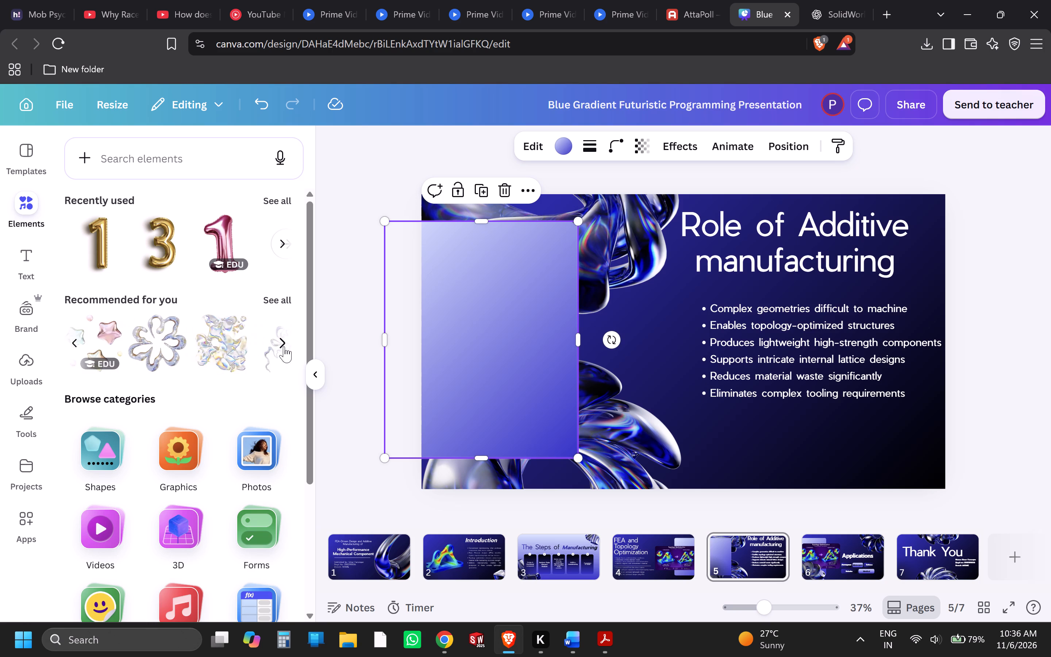
{"action": "triple_click", "coordinate": [77, 339]}
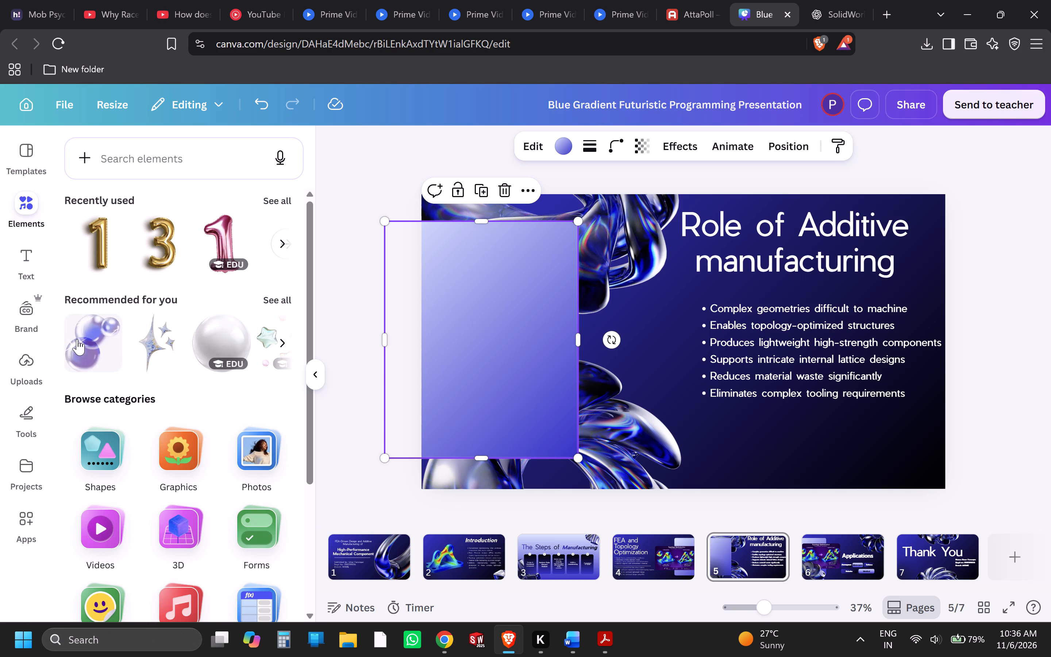
{"action": "left_click", "coordinate": [16, 313]}
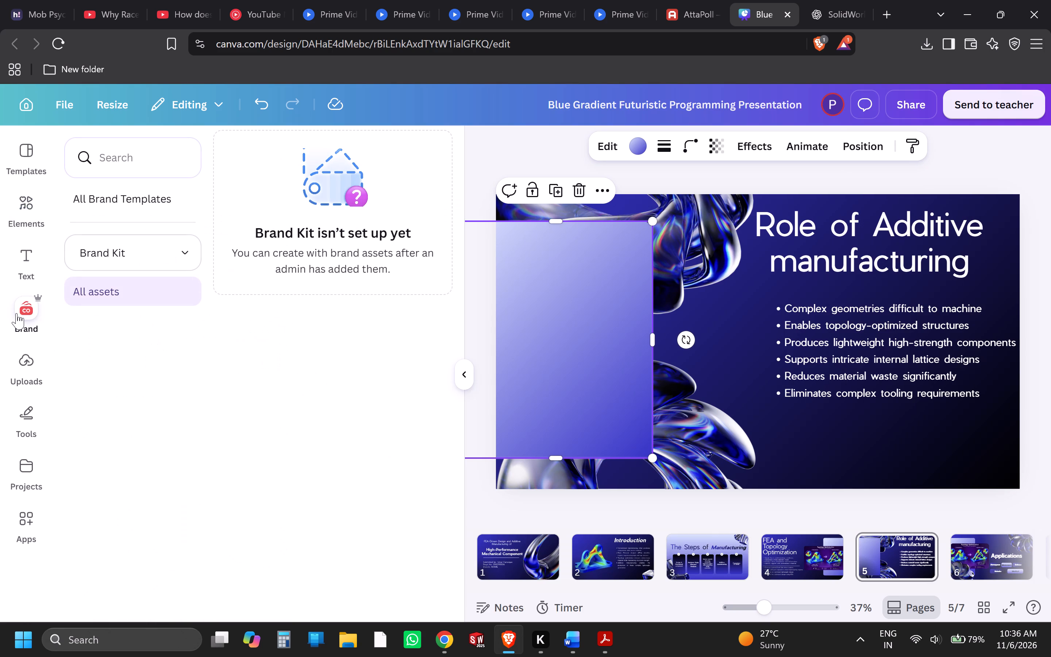
{"action": "left_click", "coordinate": [29, 270]}
{"action": "left_click", "coordinate": [24, 212]}
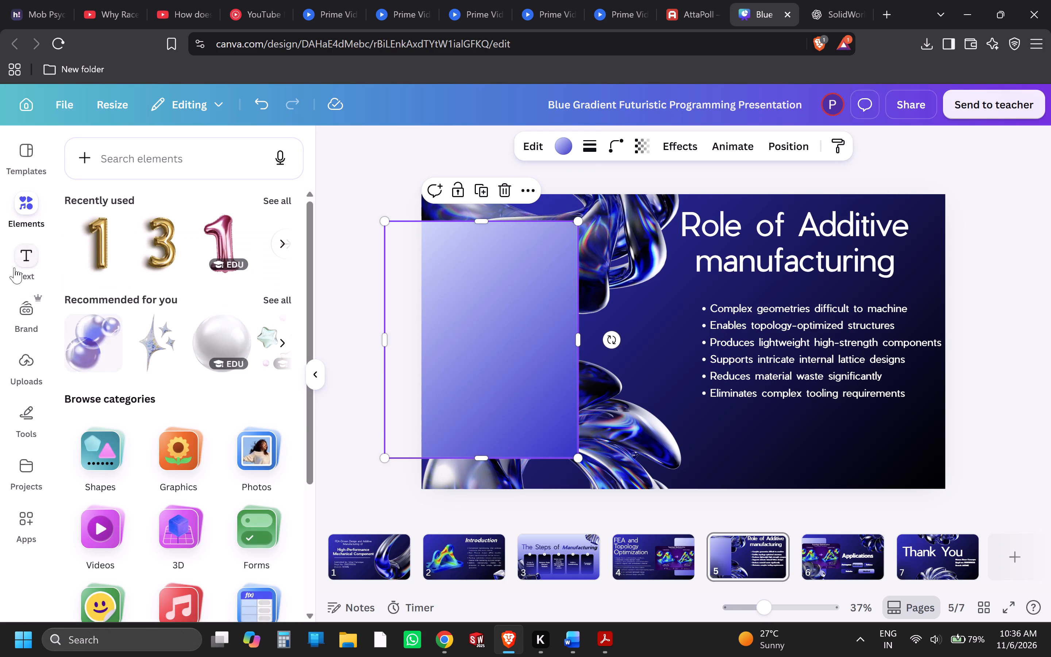
{"action": "left_click", "coordinate": [15, 526]}
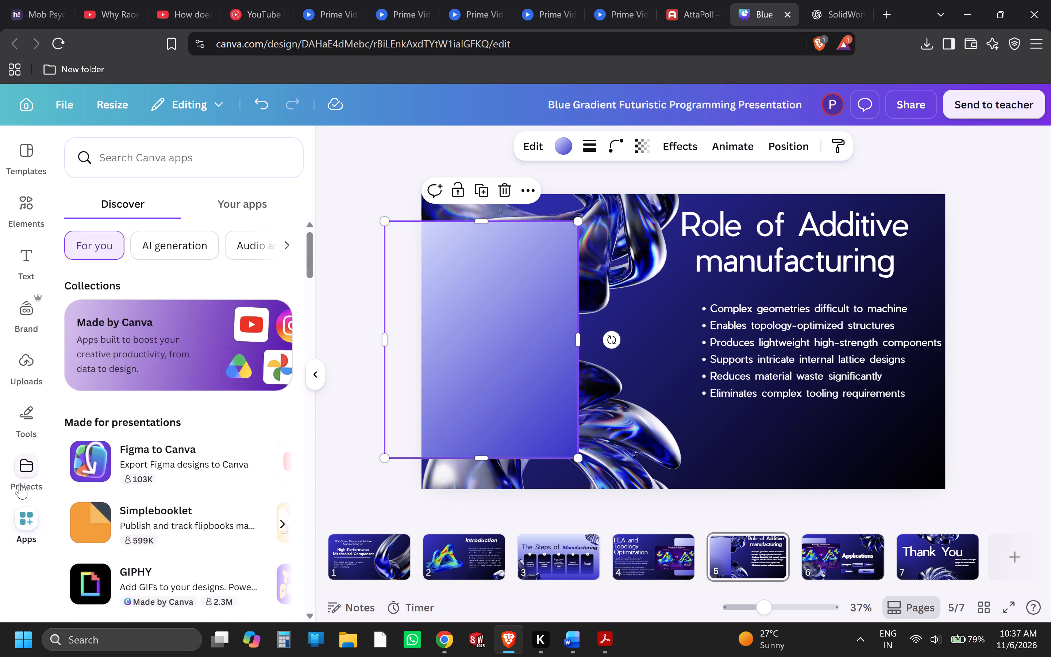
{"action": "left_click", "coordinate": [26, 457]}
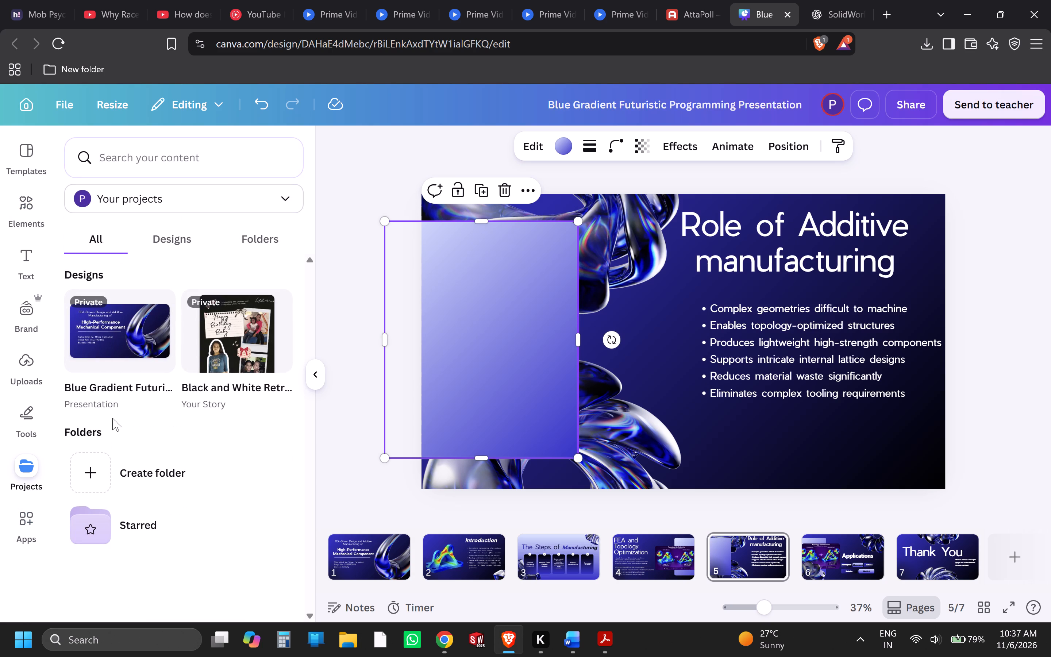
{"action": "left_click", "coordinate": [38, 419]}
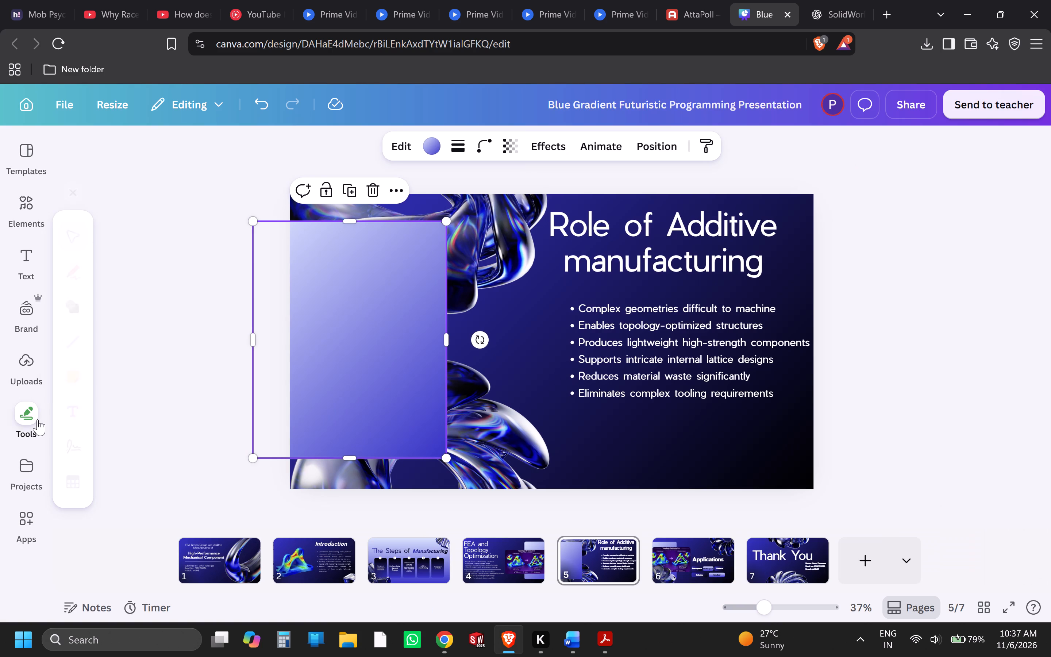
{"action": "left_click", "coordinate": [26, 356]}
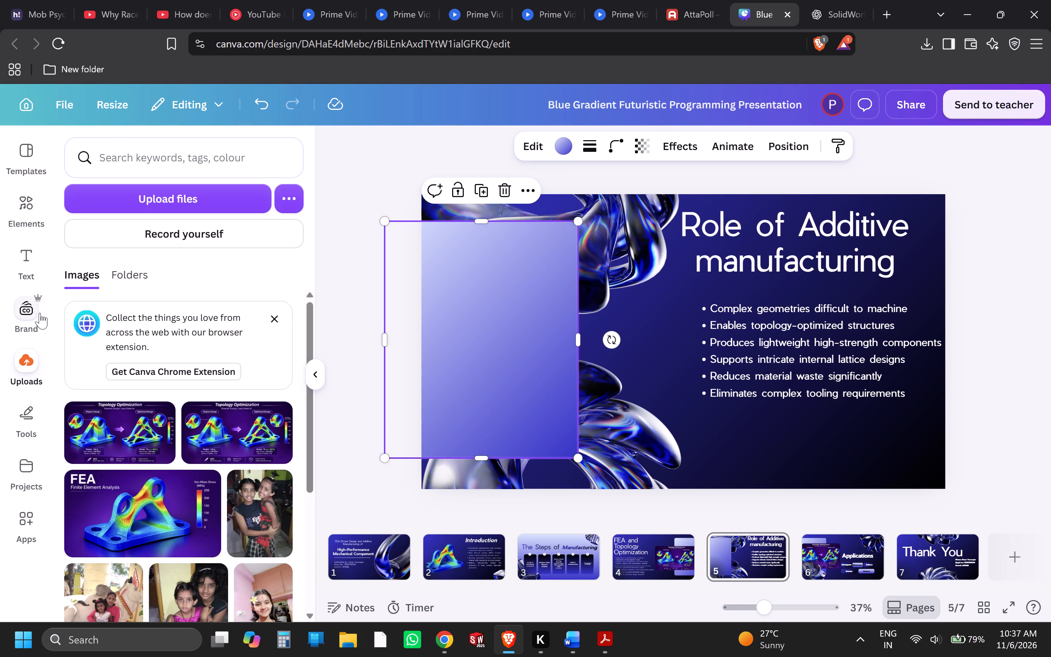
{"action": "left_click", "coordinate": [32, 310]}
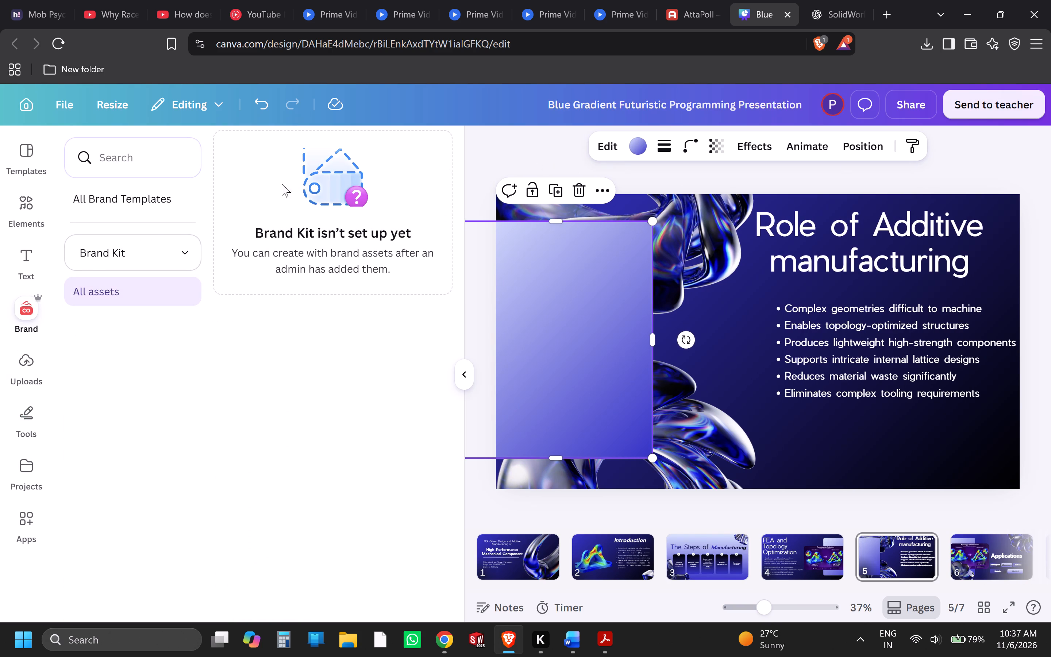
{"action": "left_click", "coordinate": [27, 259]}
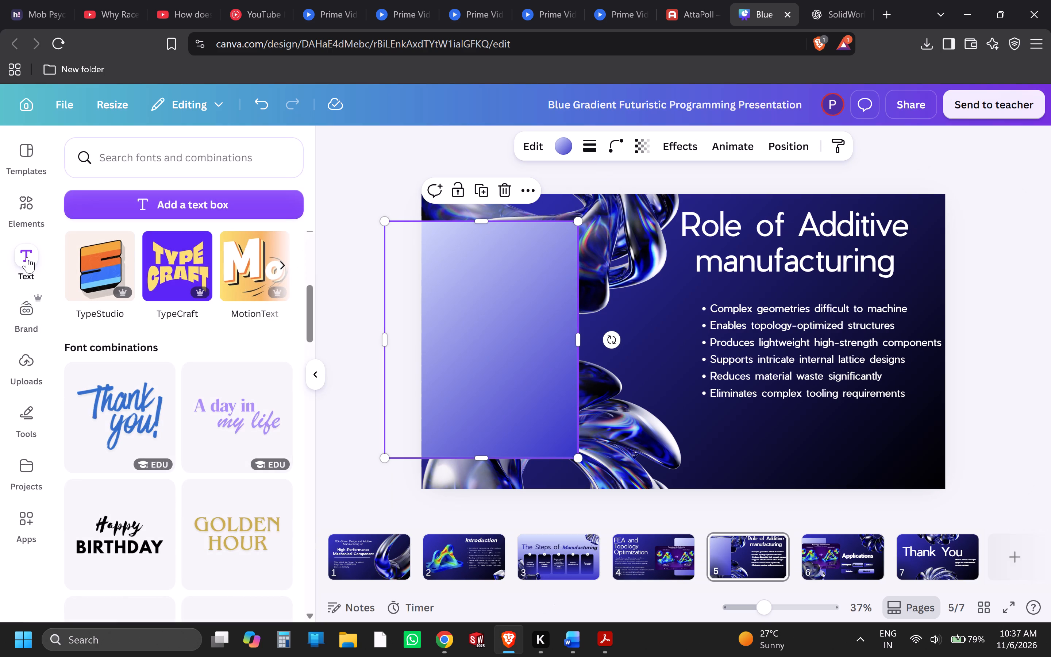
{"action": "left_click", "coordinate": [30, 229]}
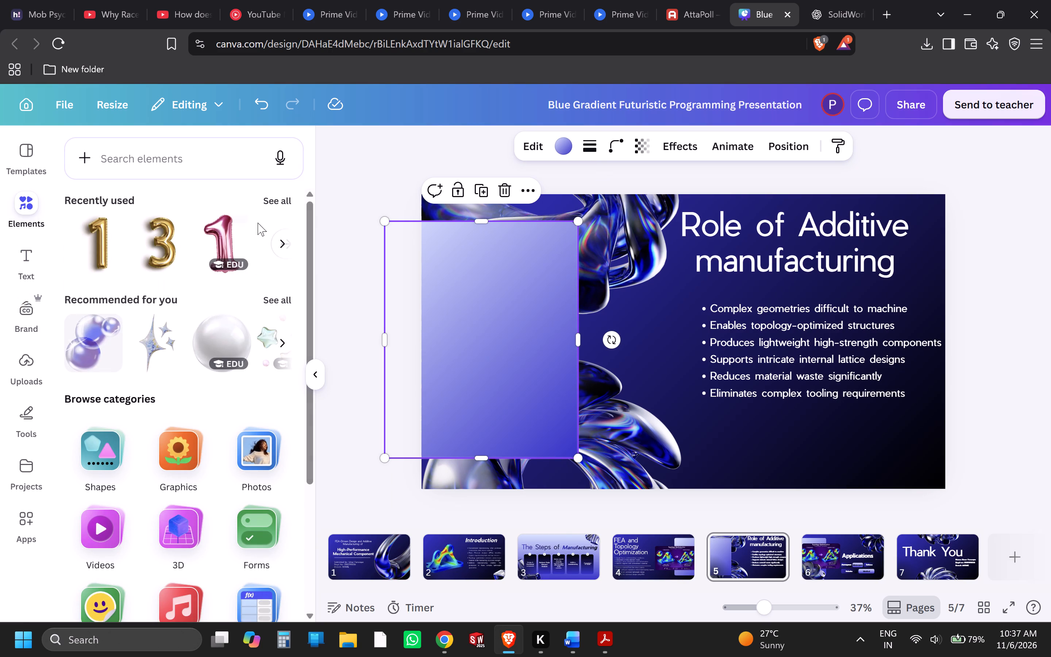
{"action": "left_click", "coordinate": [274, 209]}
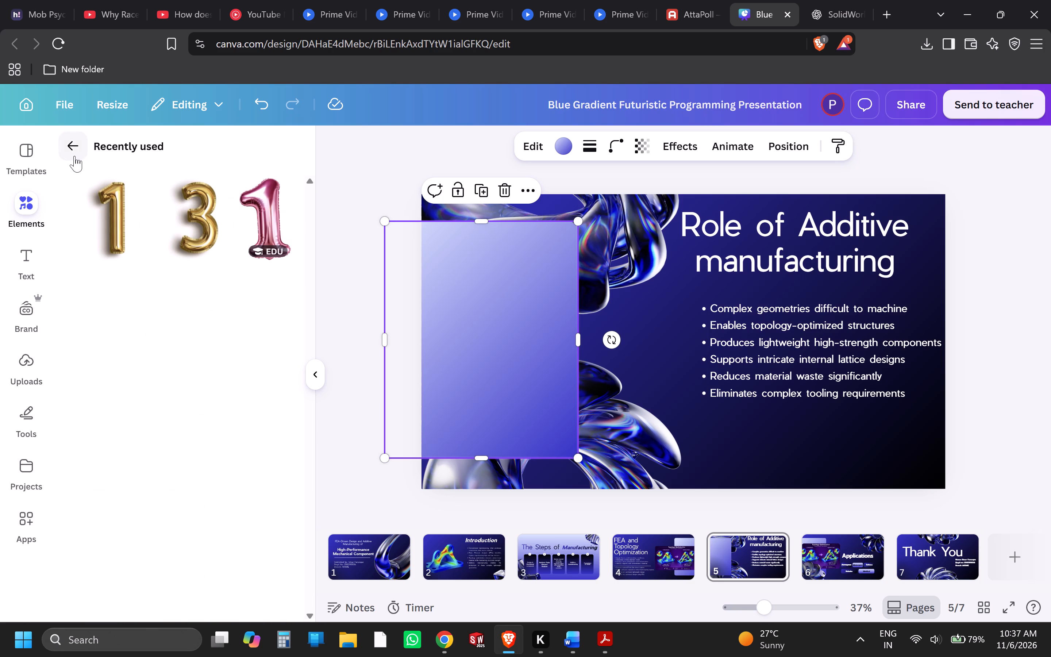
{"action": "left_click", "coordinate": [74, 156]}
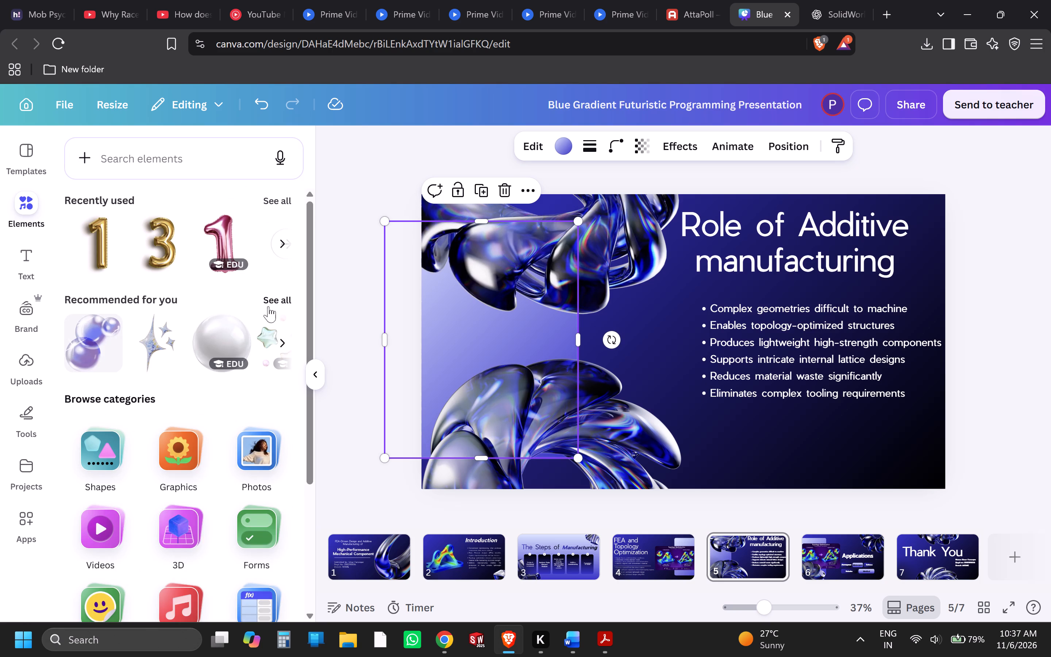
{"action": "left_click", "coordinate": [350, 346]}
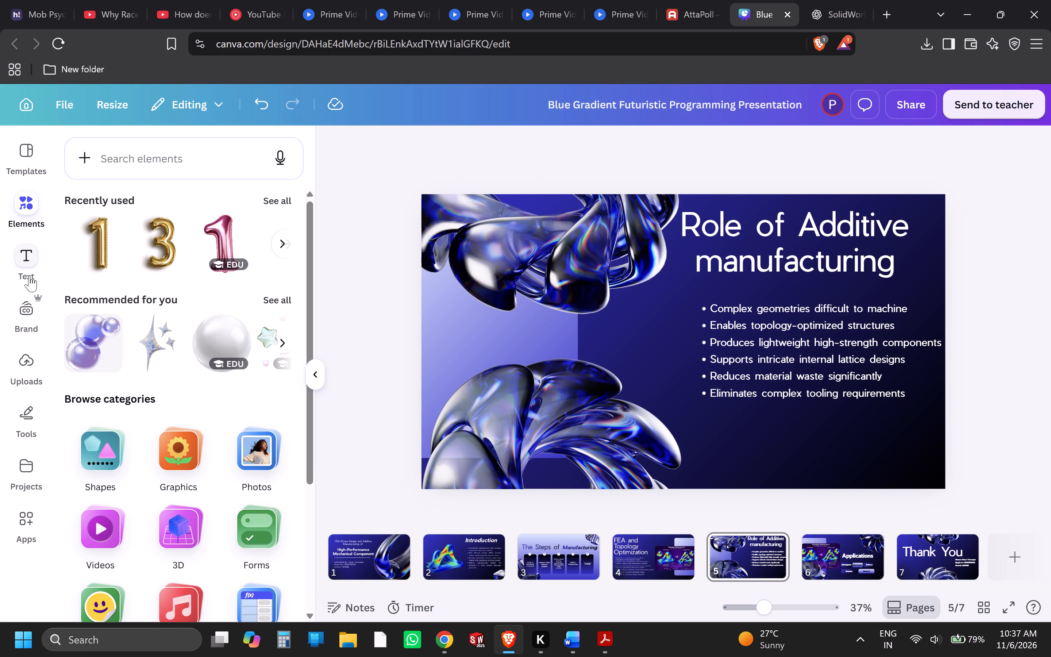
{"action": "left_click", "coordinate": [362, 349]}
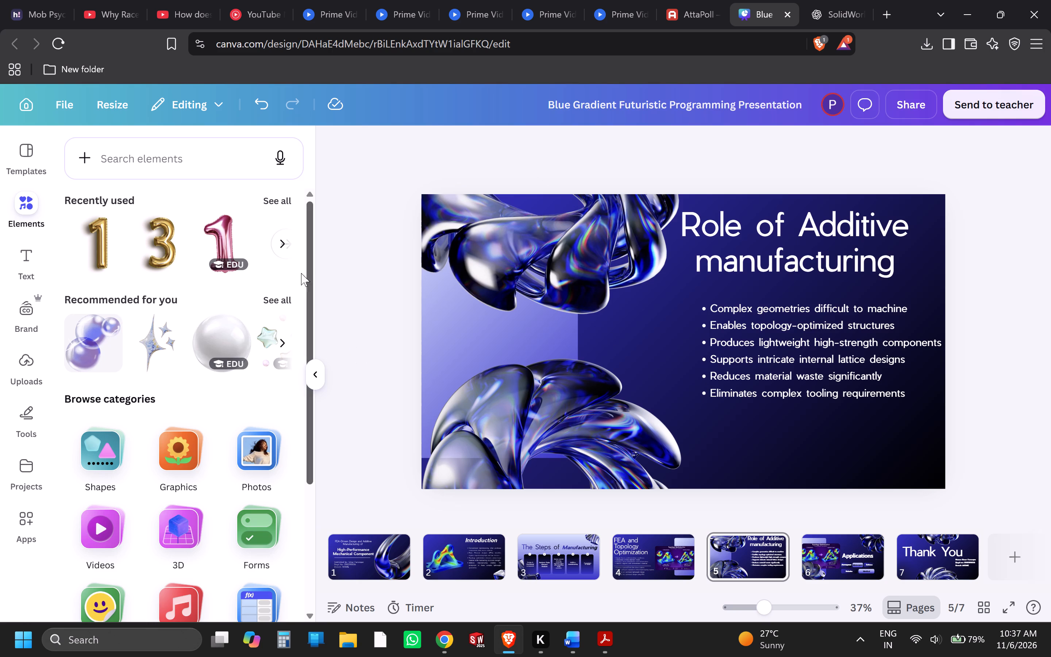
Examine the additional and layer-order options for the upper glass shape on the Role of Additive manufacturing slide, and close them without applying any.
{"action": "left_click", "coordinate": [527, 254]}
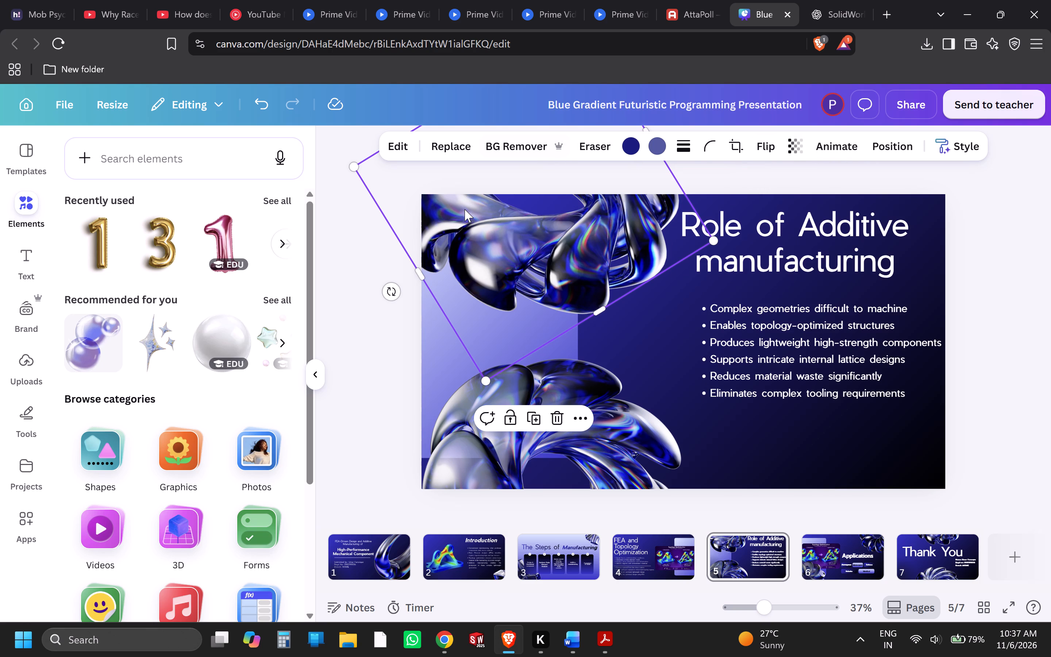
{"action": "left_click", "coordinate": [572, 415]}
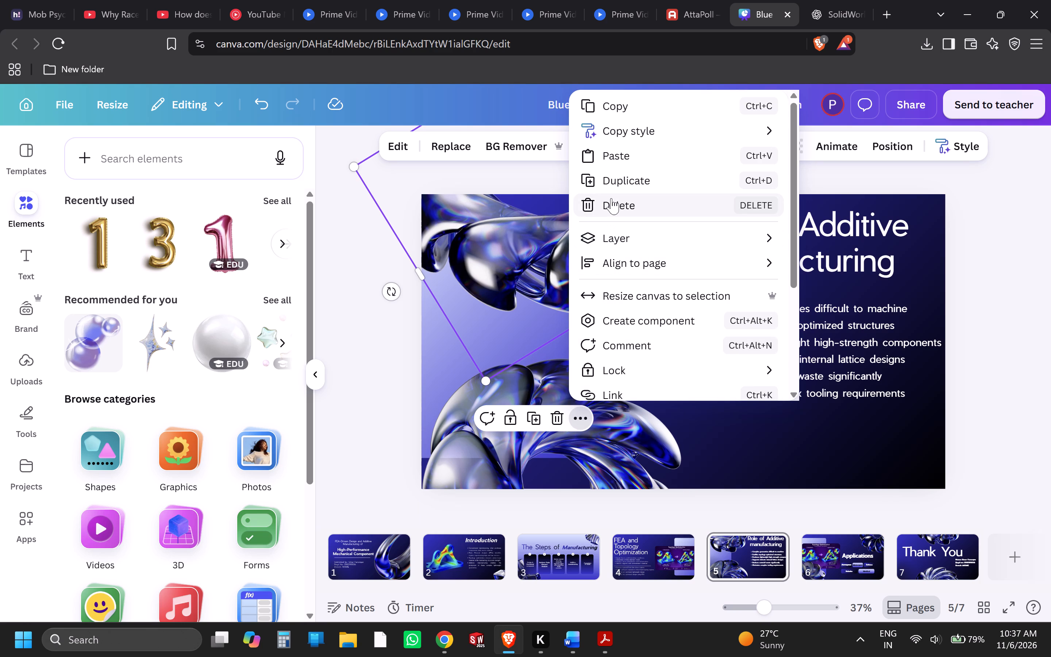
{"action": "scroll", "coordinate": [611, 198], "scroll_direction": "down", "scroll_amount": 4}
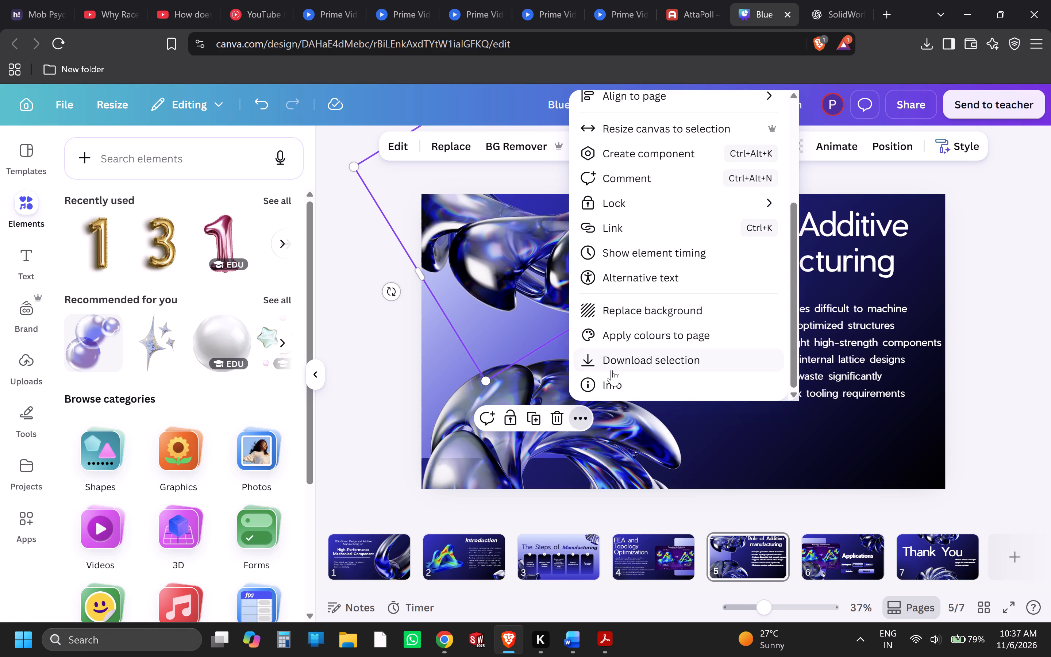
{"action": "left_click", "coordinate": [360, 370]}
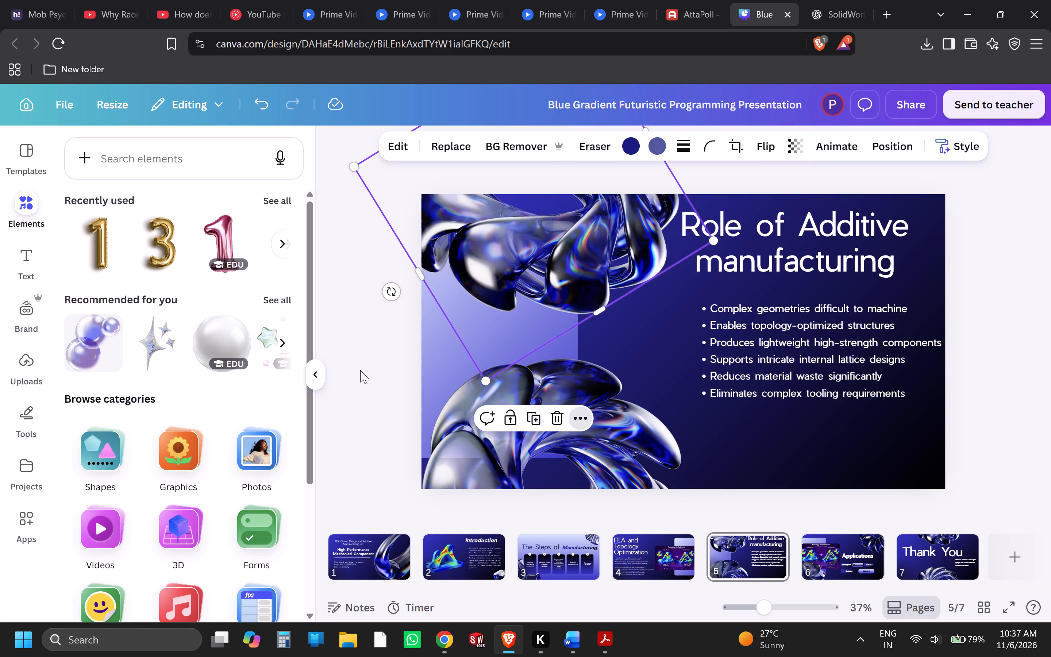
{"action": "left_click", "coordinate": [19, 206]}
{"action": "left_click", "coordinate": [451, 269]}
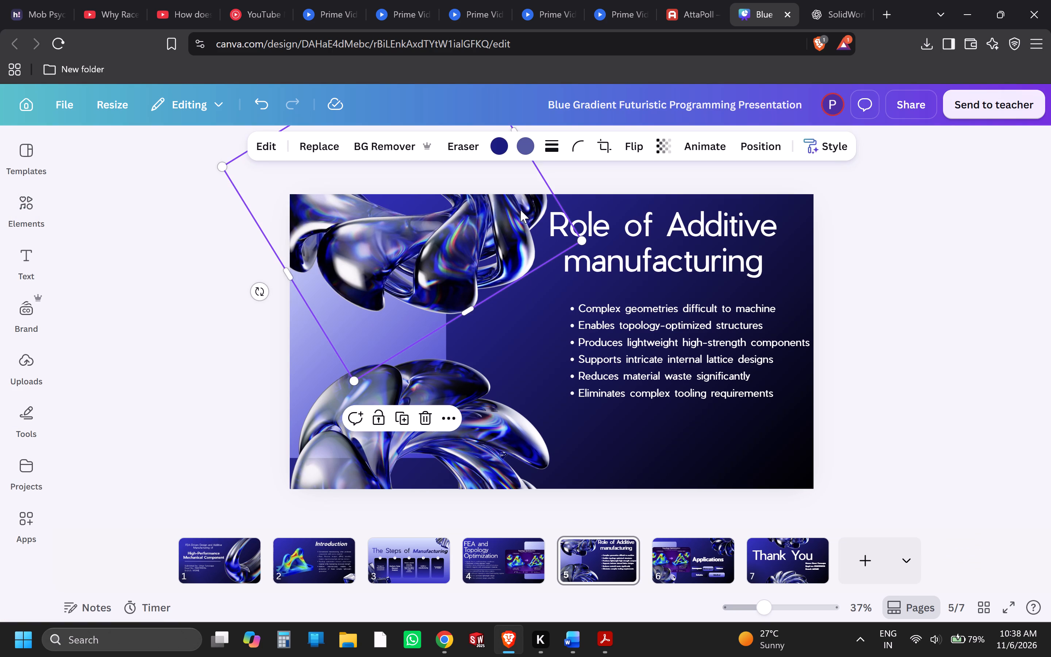
{"action": "left_click", "coordinate": [441, 413]}
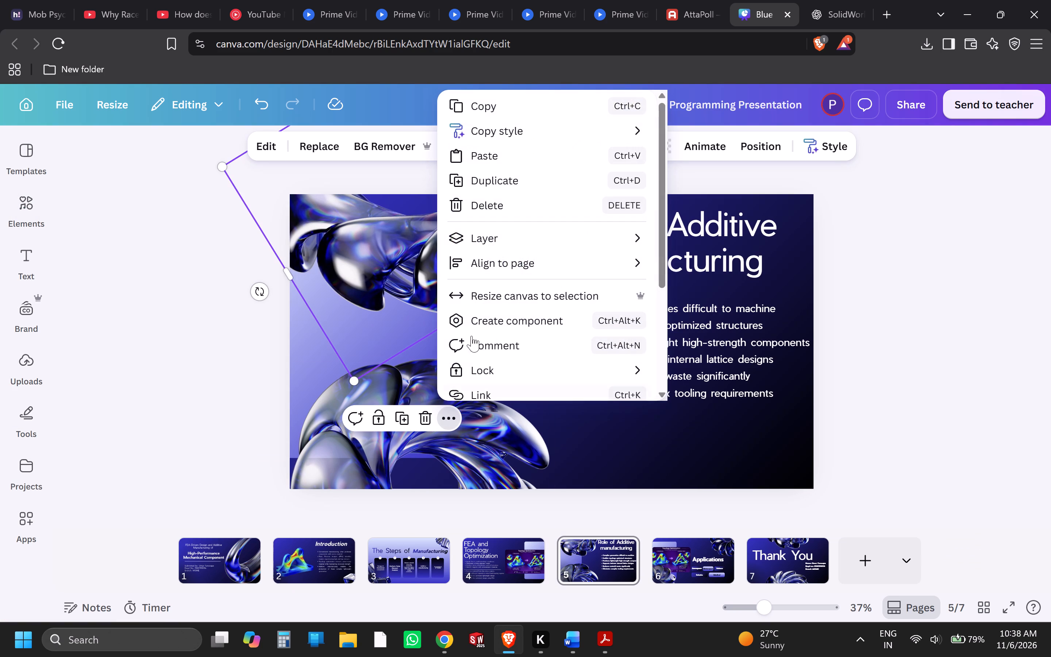
{"action": "scroll", "coordinate": [480, 303], "scroll_direction": "down", "scroll_amount": 3}
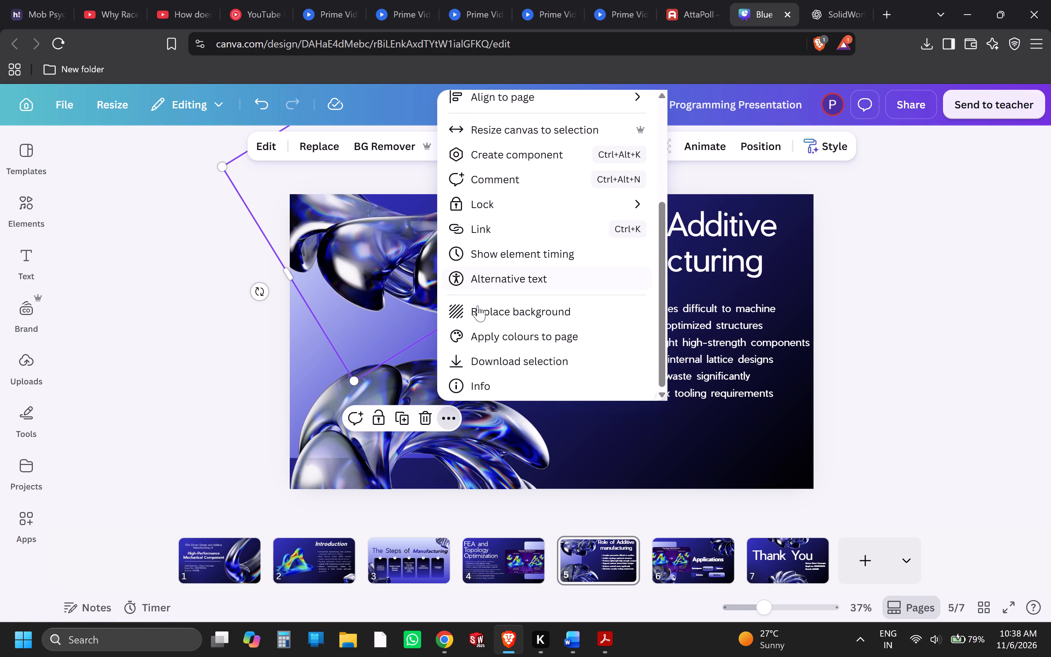
{"action": "scroll", "coordinate": [478, 306], "scroll_direction": "down", "scroll_amount": 1}
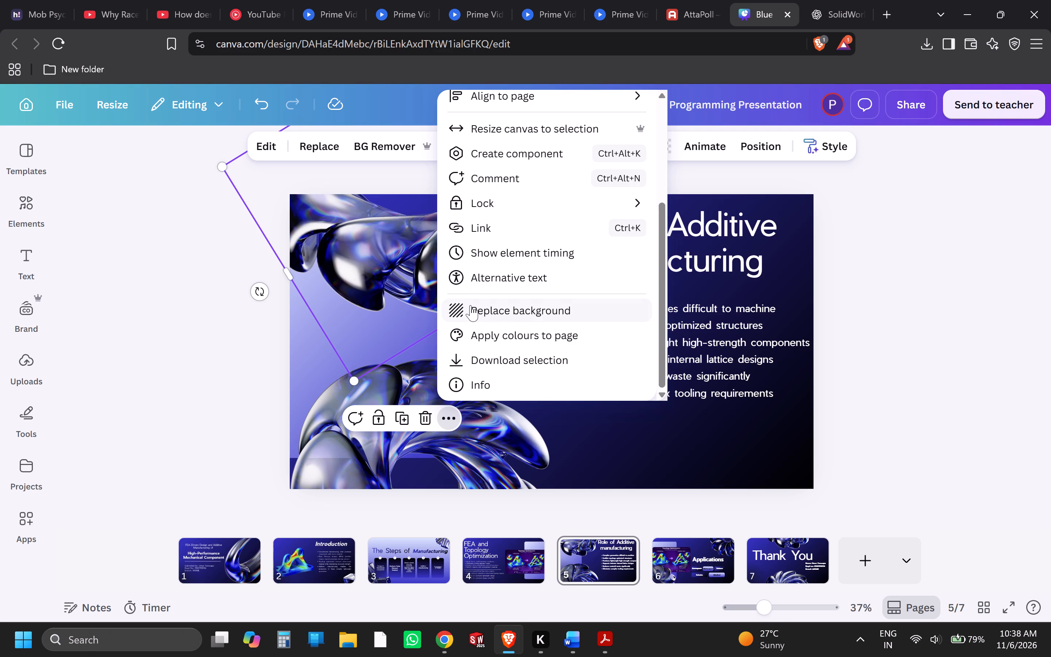
{"action": "scroll", "coordinate": [470, 305], "scroll_direction": "up", "scroll_amount": 6}
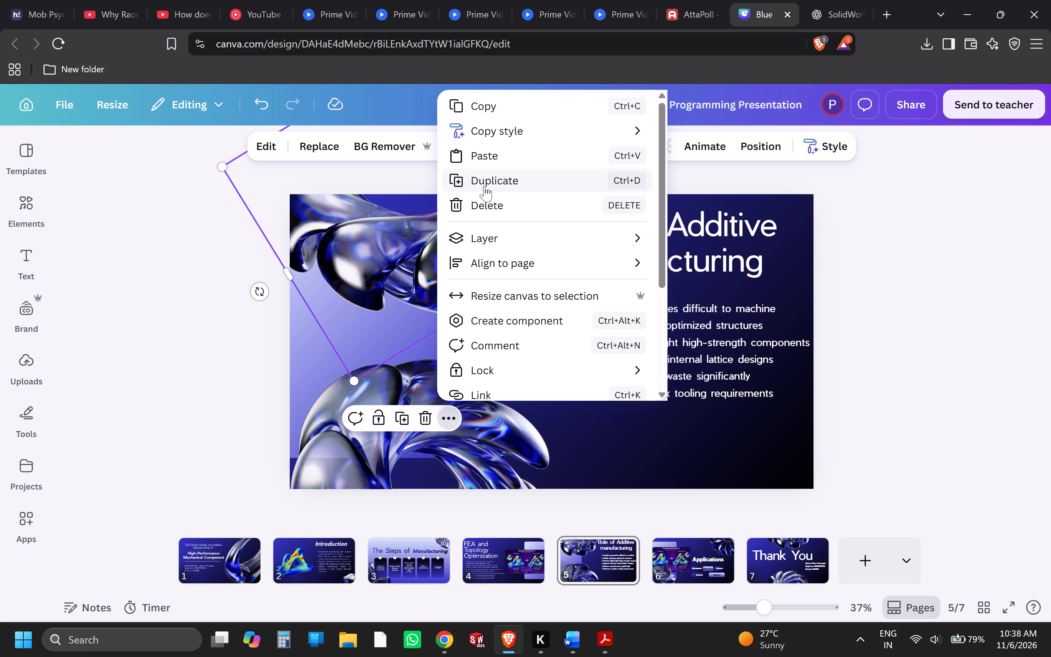
{"action": "left_click", "coordinate": [497, 244]}
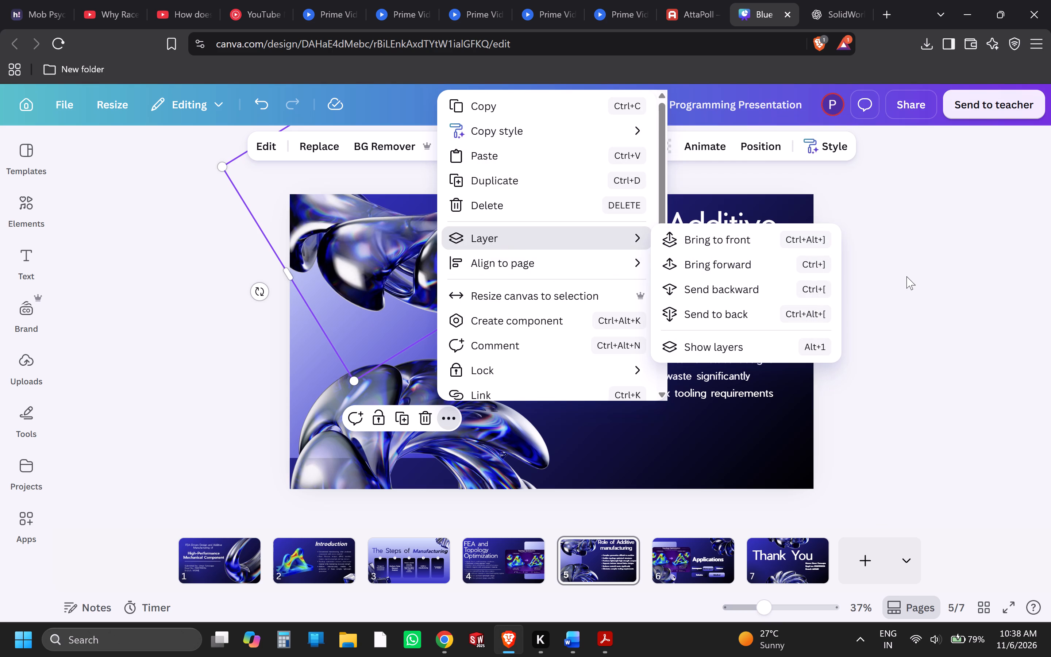
{"action": "left_click", "coordinate": [906, 276]}
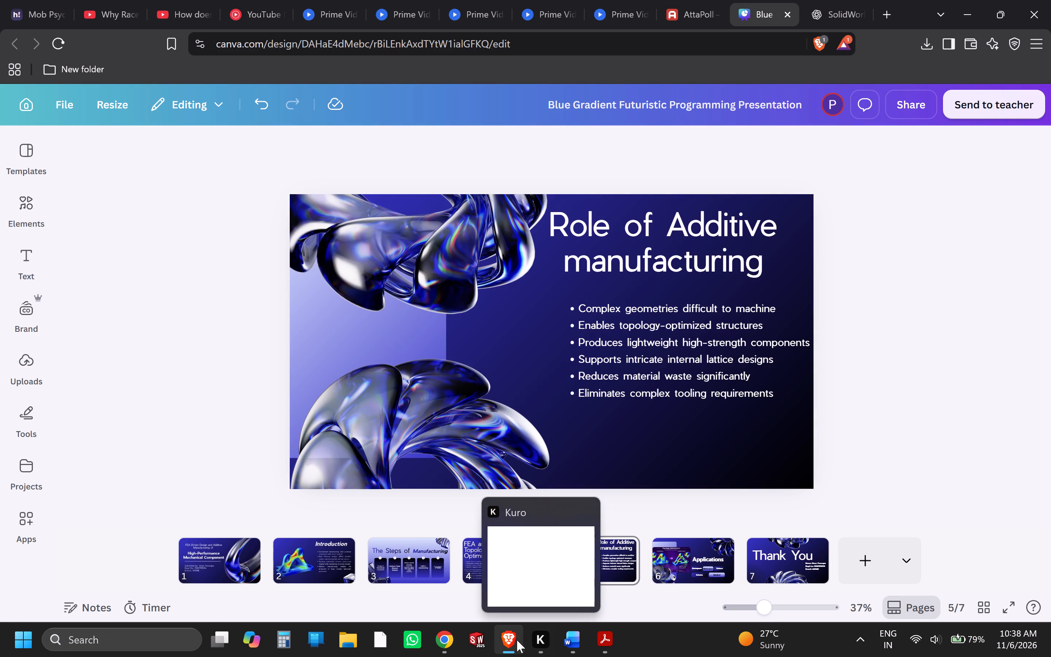
Switch to Chrome to view the purple Additive Manufacturing (L-PBF) image in the ChatGPT conversation, and return to the Canva presentation.
{"action": "left_click", "coordinate": [445, 636]}
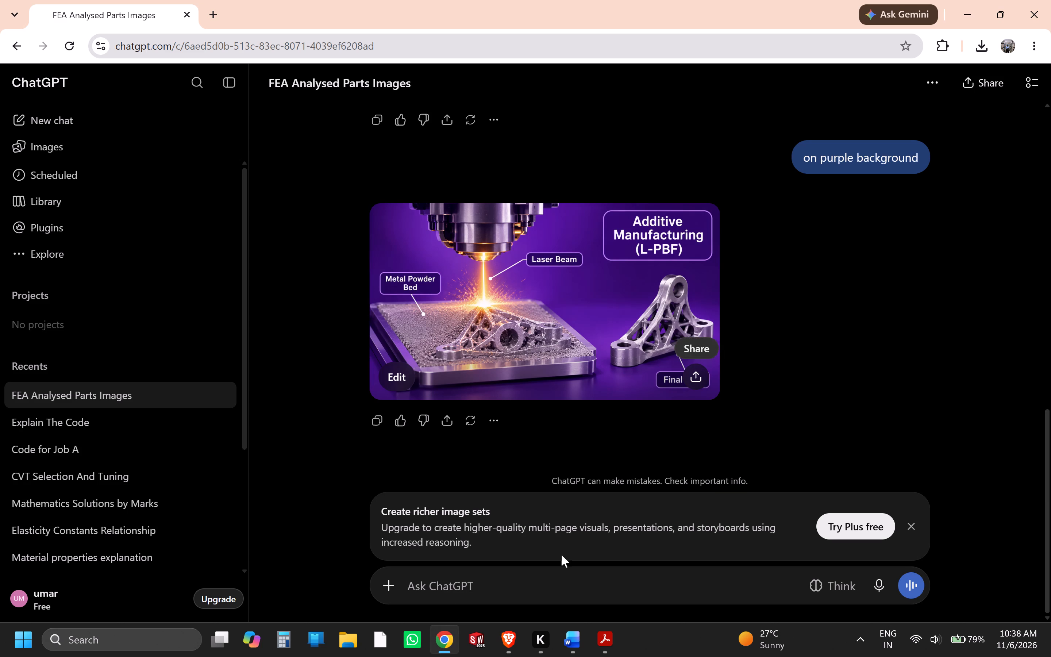
{"action": "left_click", "coordinate": [513, 638]}
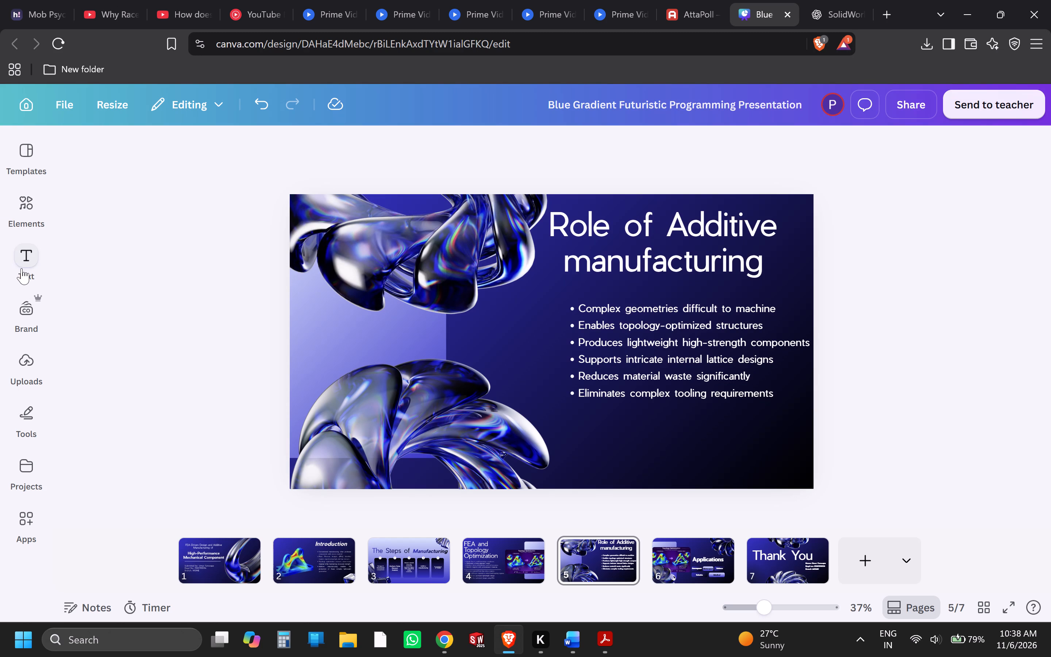
Upload "Purple Laser Powder Bed Fusion Infographic.png" from the Downloads folder to the Canva uploads.
{"action": "left_click", "coordinate": [22, 268]}
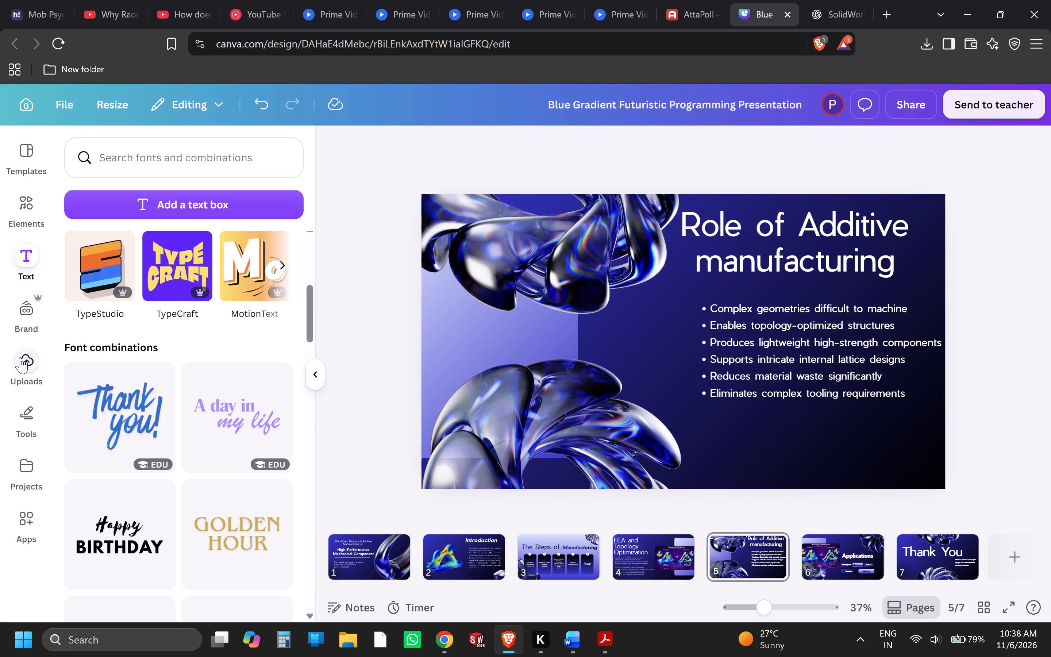
{"action": "left_click", "coordinate": [20, 357]}
{"action": "left_click", "coordinate": [136, 203]}
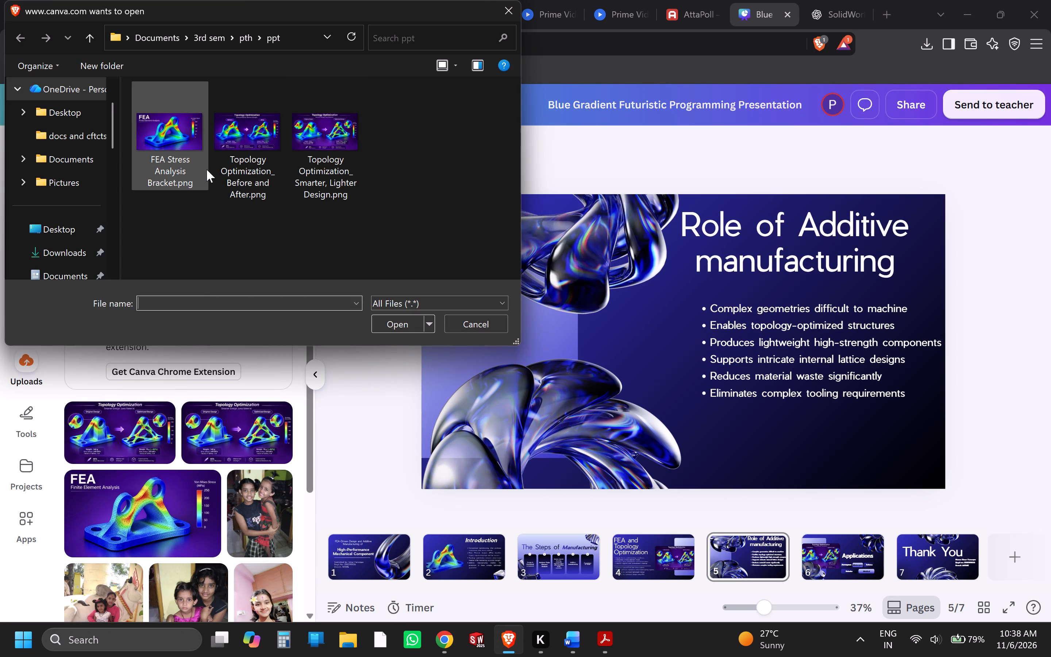
{"action": "left_click", "coordinate": [71, 237]}
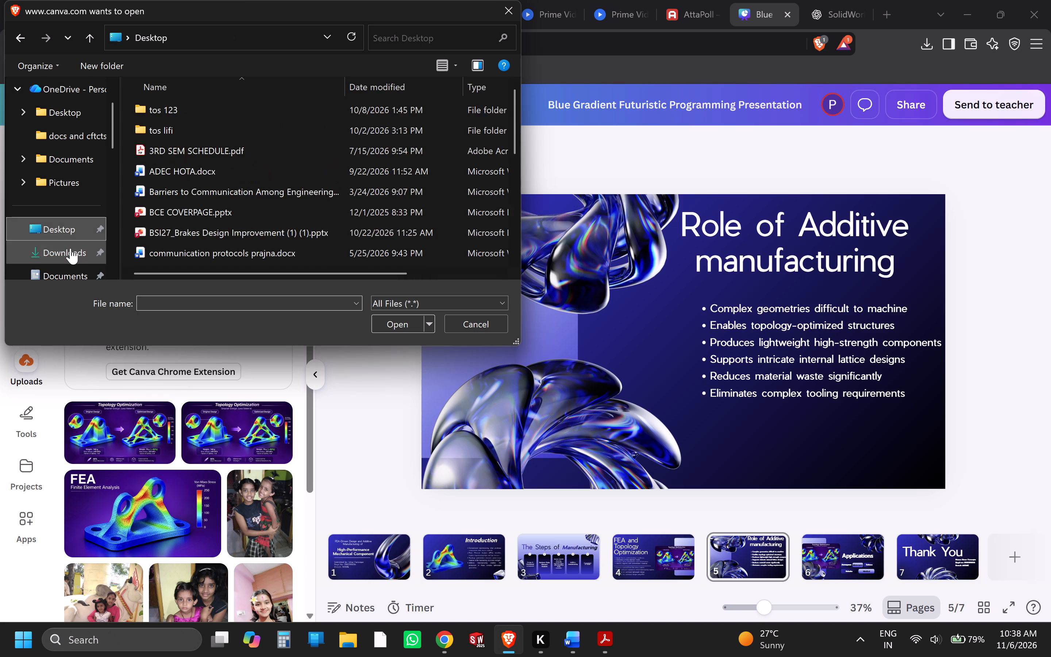
{"action": "left_click", "coordinate": [70, 248]}
{"action": "left_click", "coordinate": [160, 126]}
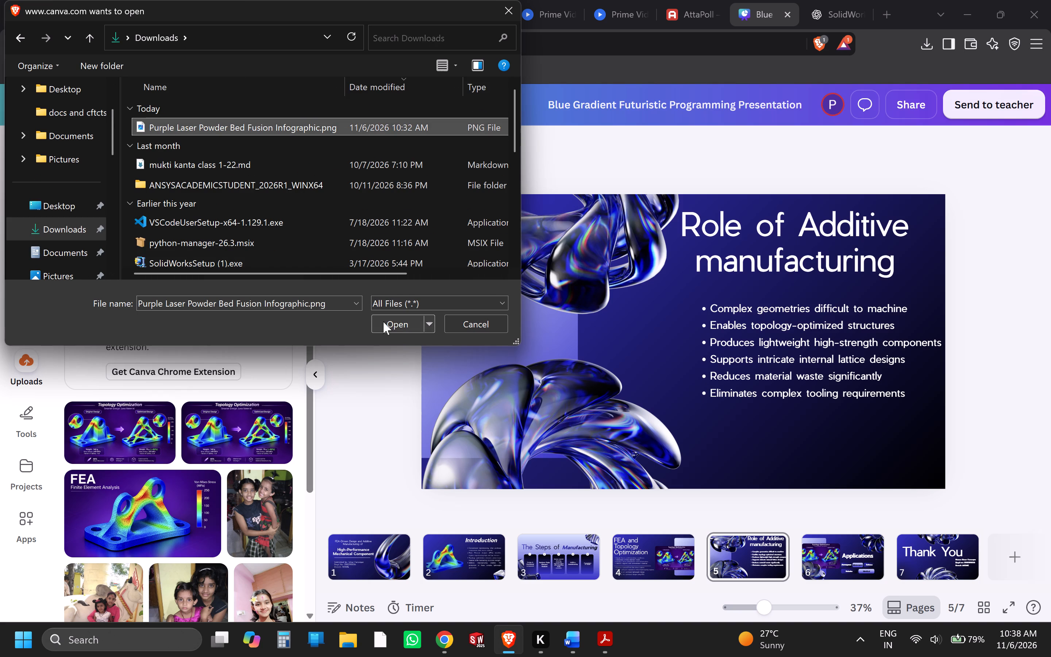
{"action": "left_click", "coordinate": [383, 322]}
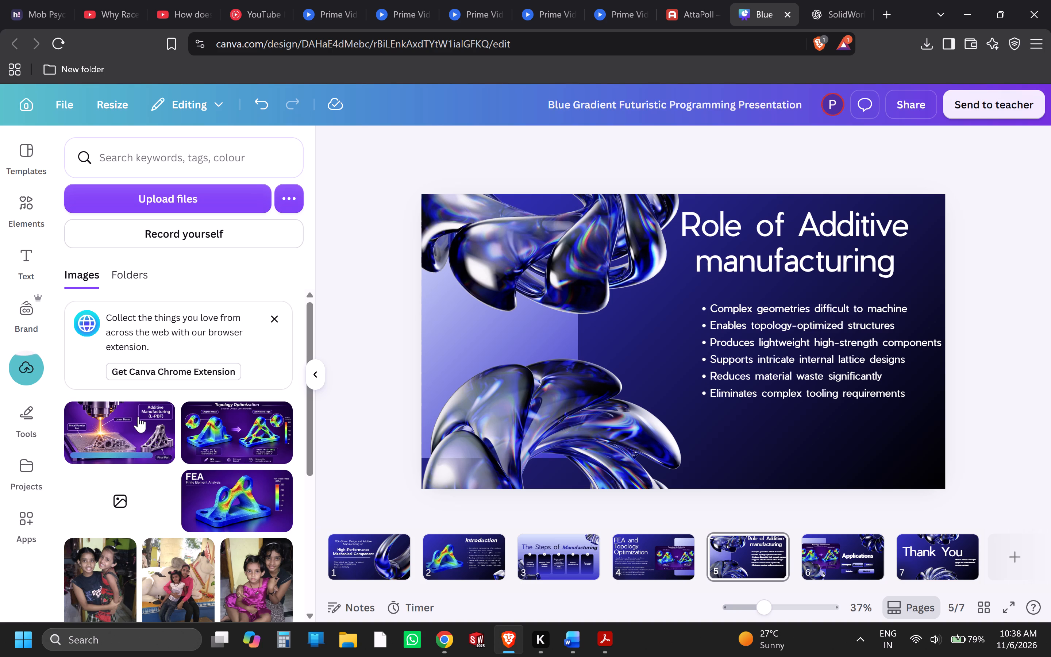
Add the uploaded Additive Manufacturing (L-PBF) image to the Role of Additive manufacturing slide.
{"action": "left_click", "coordinate": [85, 416]}
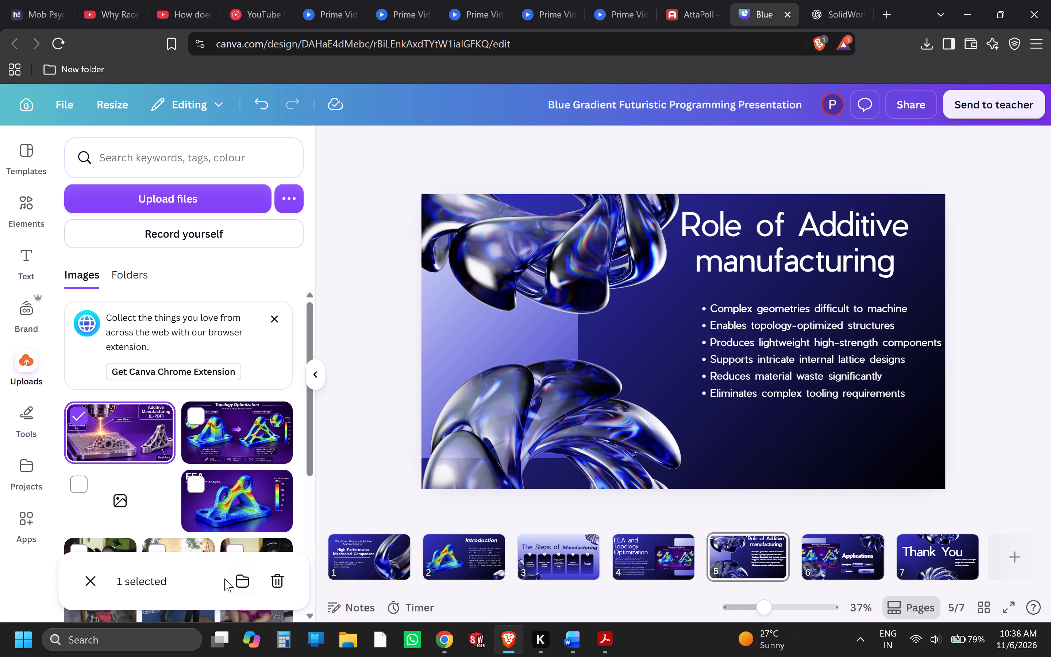
{"action": "left_click_drag", "start_coordinate": [142, 428], "coordinate": [555, 348]}
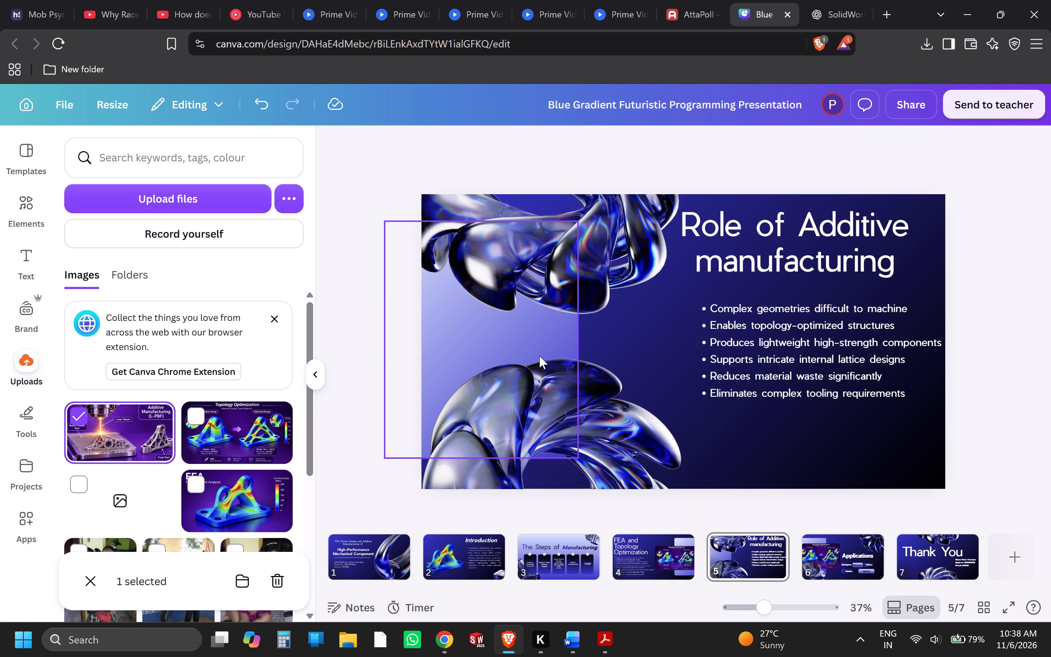
{"action": "double_click", "coordinate": [131, 430]}
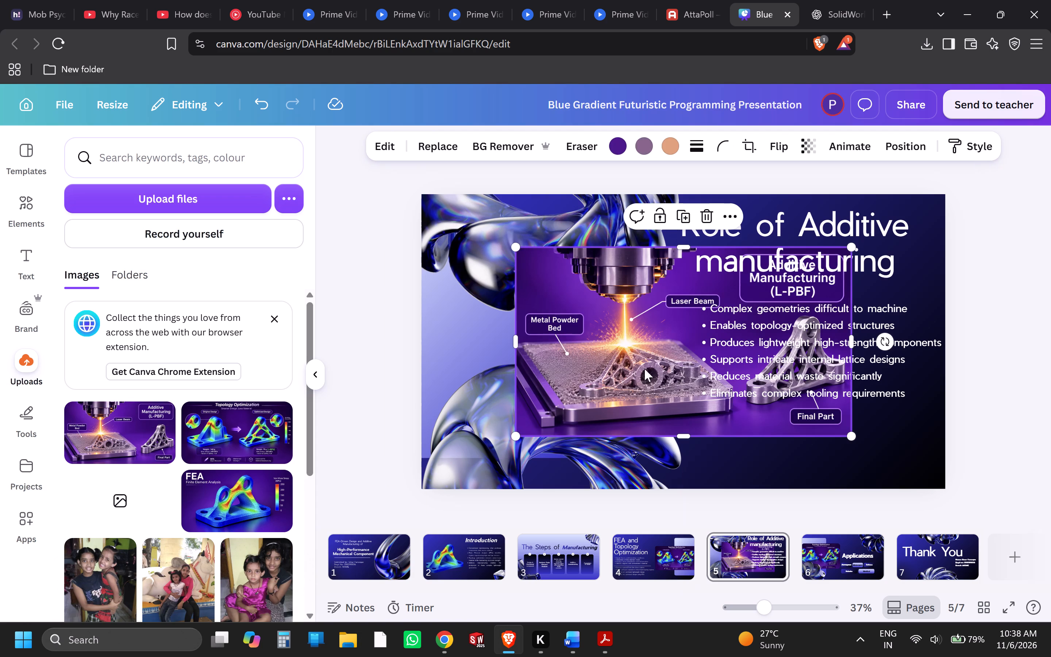
Shrink the L-PBF image to about two-thirds of its size and place it over the gradient rectangle, beside the bullet list.
{"action": "left_click_drag", "start_coordinate": [628, 330], "coordinate": [525, 420]}
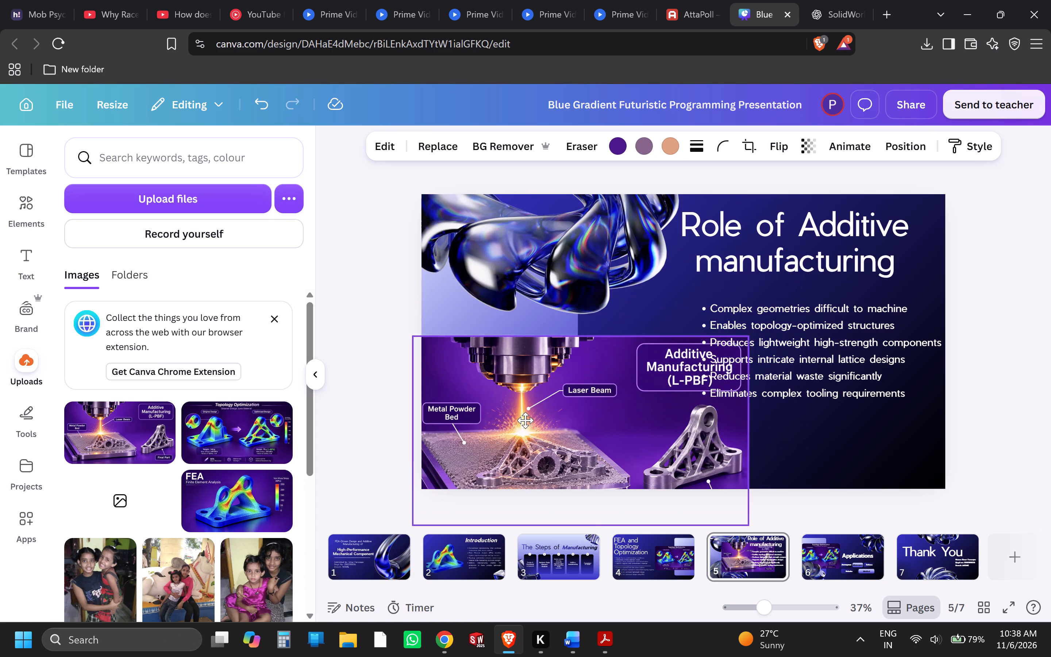
{"action": "left_click_drag", "start_coordinate": [525, 420], "coordinate": [409, 371]}
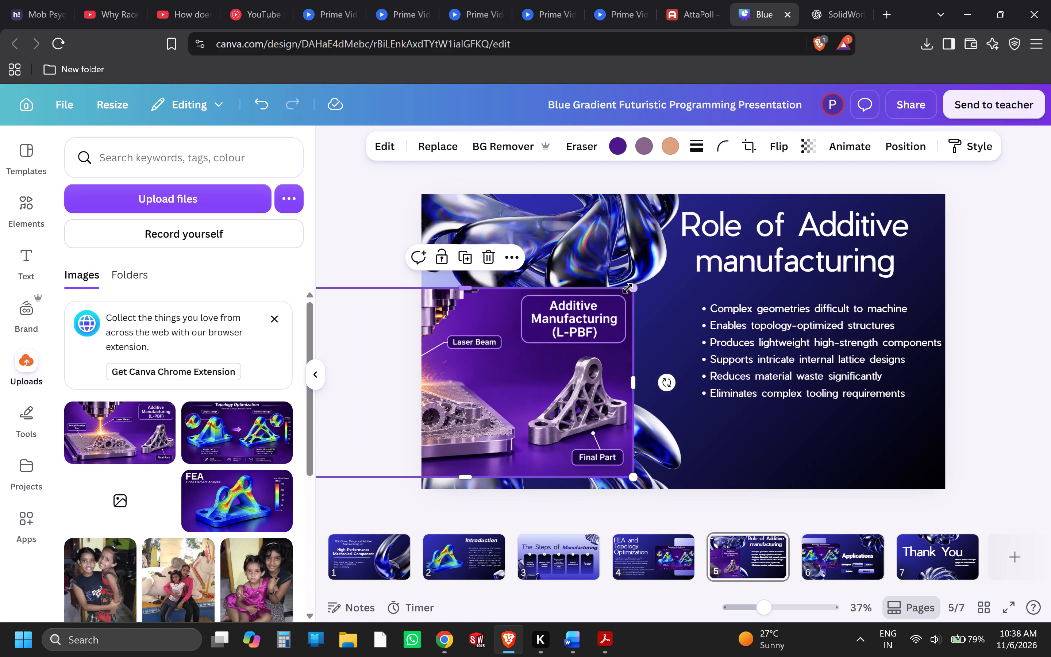
{"action": "left_click_drag", "start_coordinate": [632, 288], "coordinate": [509, 332]}
{"action": "left_click_drag", "start_coordinate": [474, 403], "coordinate": [544, 342]}
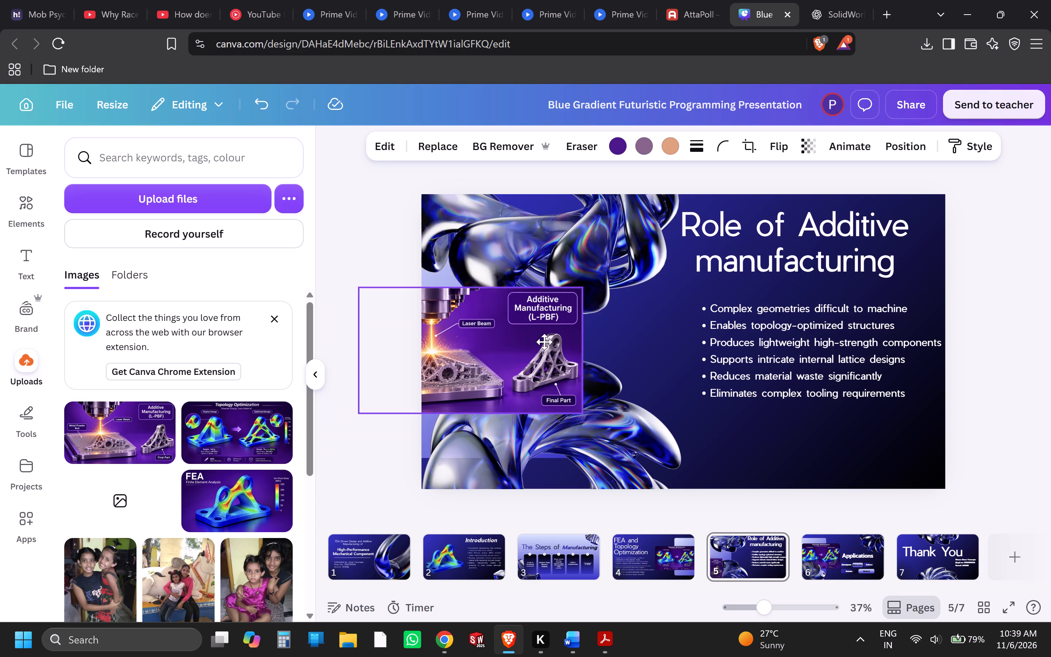
{"action": "left_click_drag", "start_coordinate": [544, 342], "coordinate": [556, 345]}
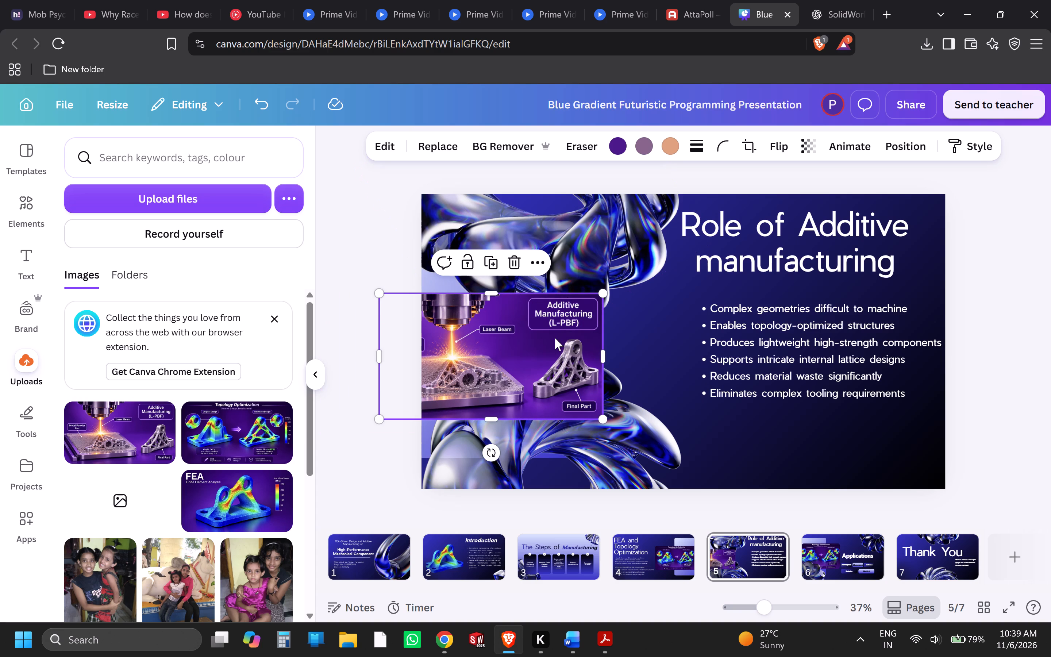
{"action": "left_click_drag", "start_coordinate": [553, 338], "coordinate": [548, 331]}
Bring the upper glass shape to the front so it overlaps the L-PBF image.
{"action": "left_click", "coordinate": [586, 252]}
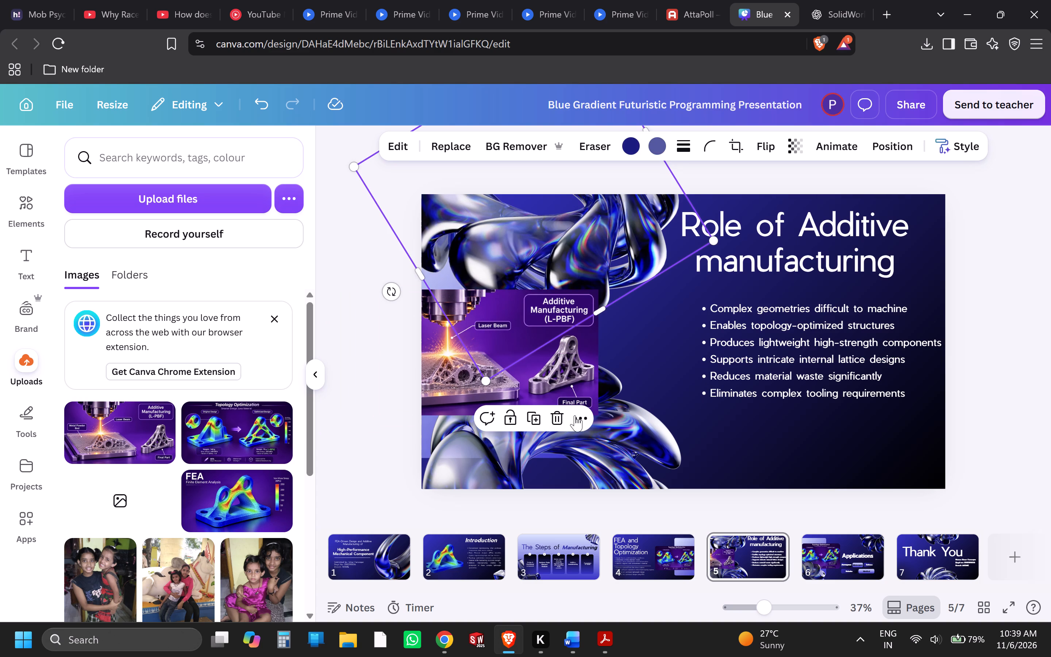
{"action": "left_click", "coordinate": [575, 416]}
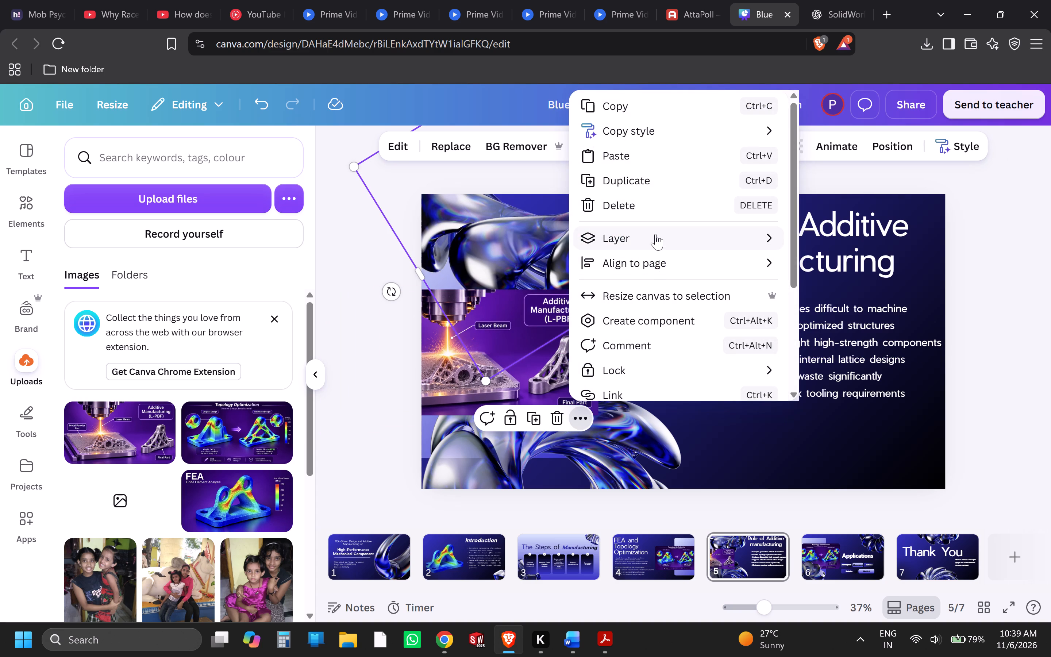
{"action": "left_click", "coordinate": [655, 234]}
{"action": "left_click", "coordinate": [821, 242]}
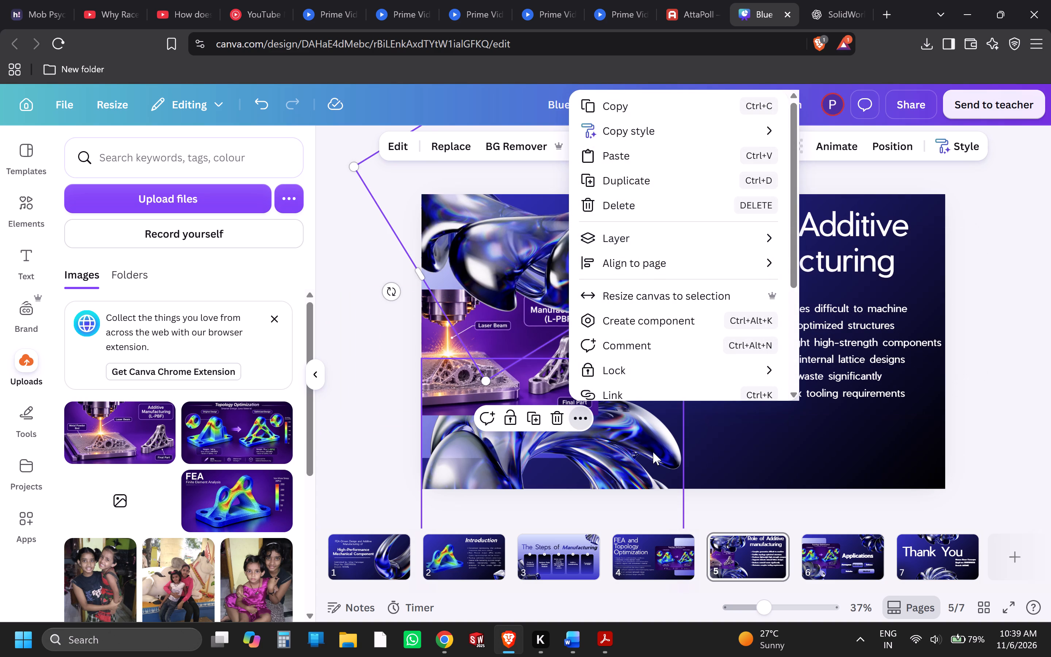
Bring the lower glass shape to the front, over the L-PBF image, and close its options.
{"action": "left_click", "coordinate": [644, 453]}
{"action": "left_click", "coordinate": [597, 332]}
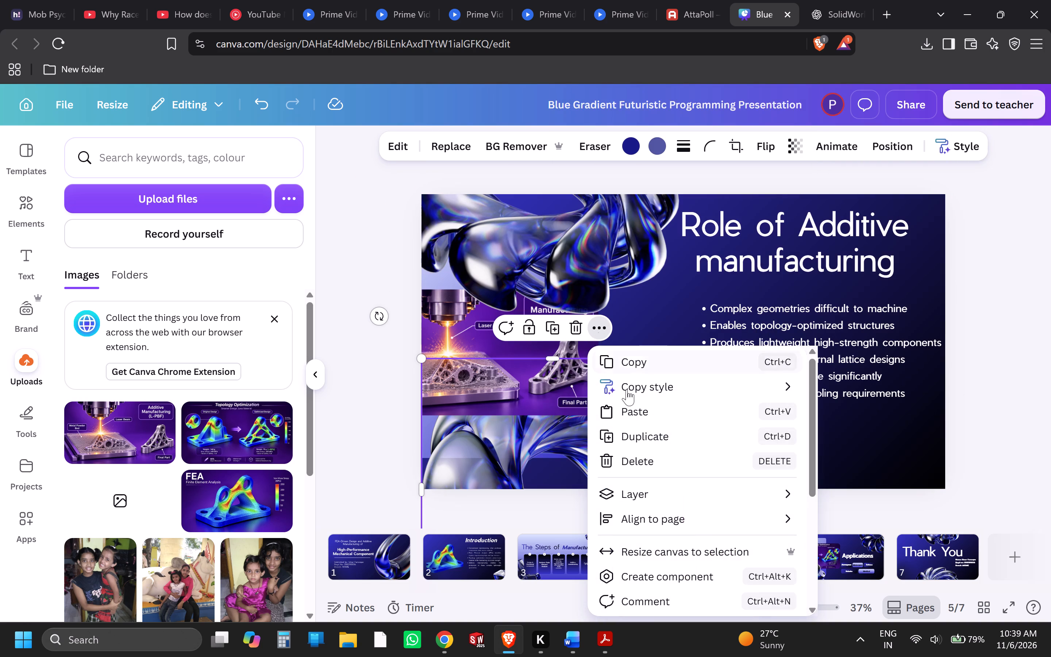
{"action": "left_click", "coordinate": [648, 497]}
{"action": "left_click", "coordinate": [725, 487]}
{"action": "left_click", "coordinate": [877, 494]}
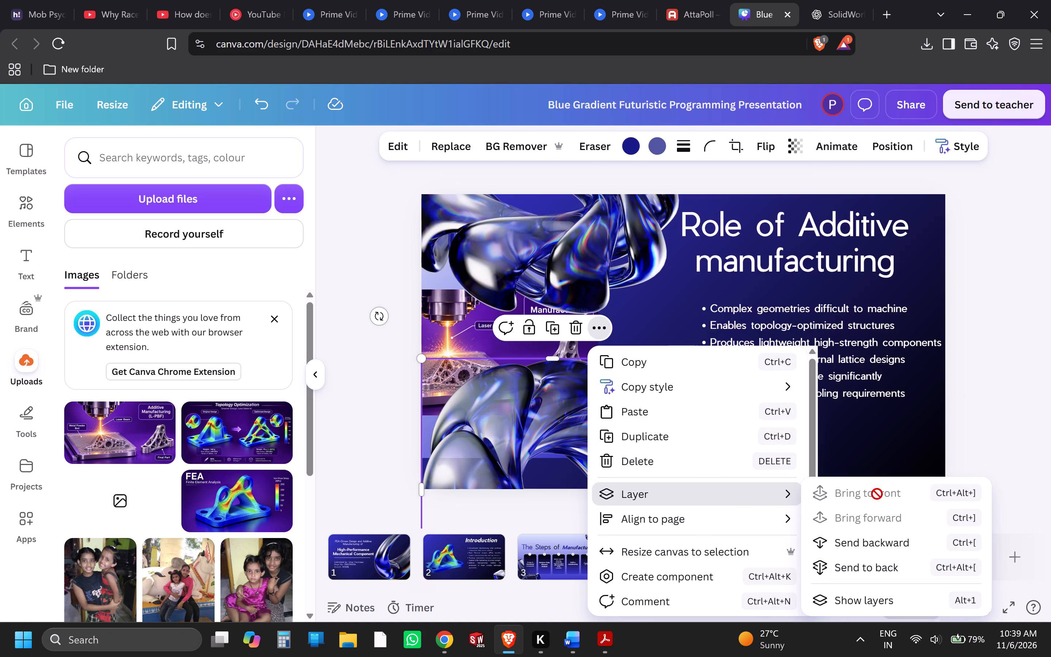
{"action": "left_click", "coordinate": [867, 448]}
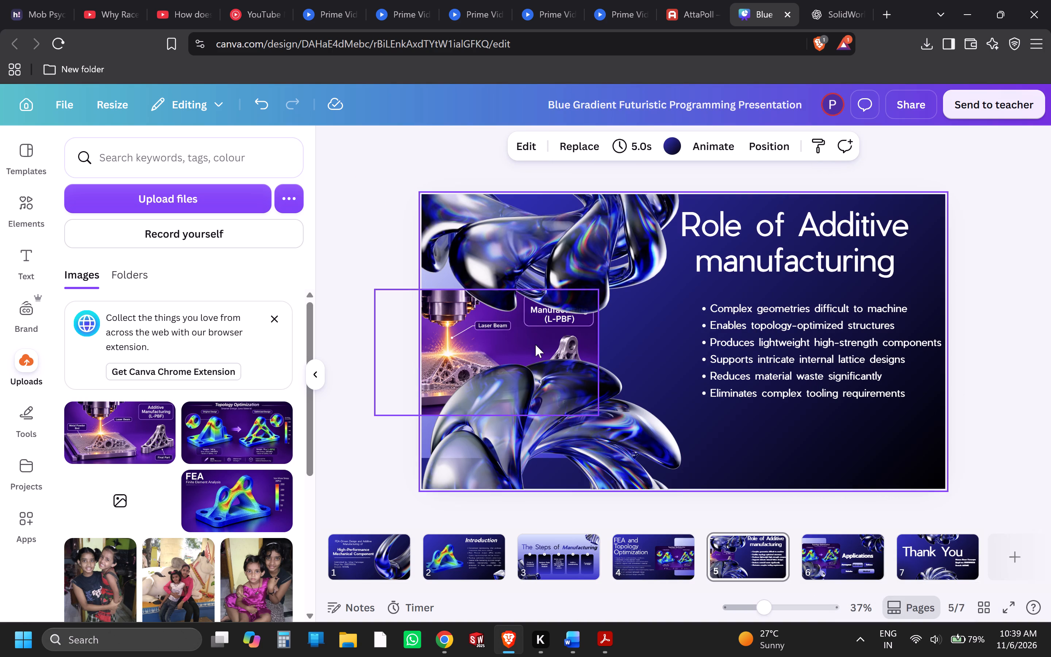
Try different layer orders for the lower glass shape, ending with it sent to the back, and deselect it.
{"action": "left_click", "coordinate": [552, 346]}
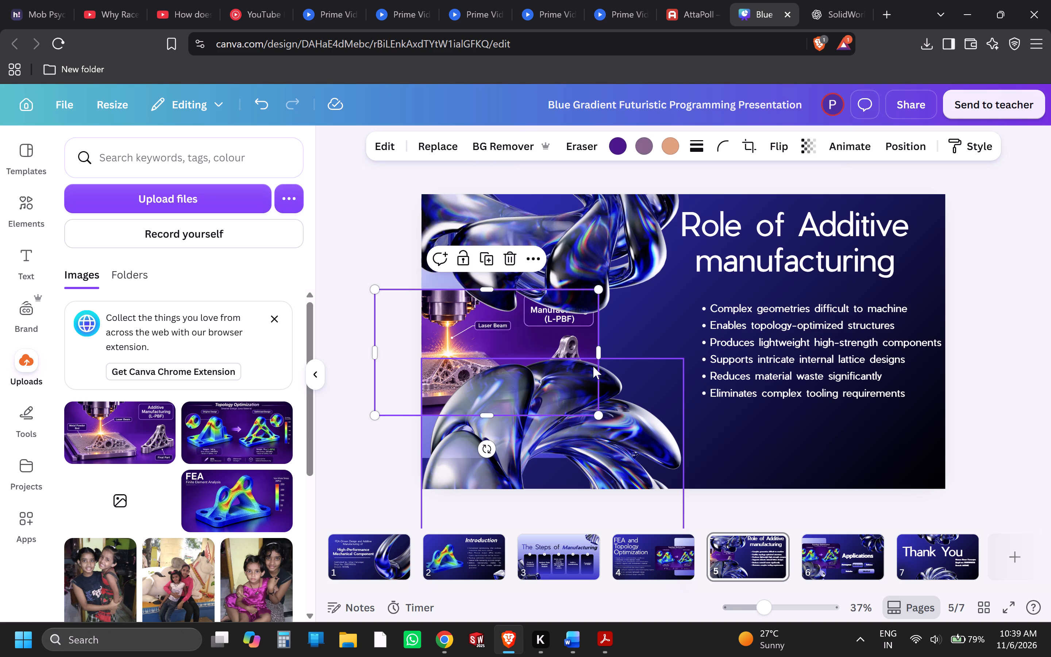
{"action": "left_click", "coordinate": [611, 410]}
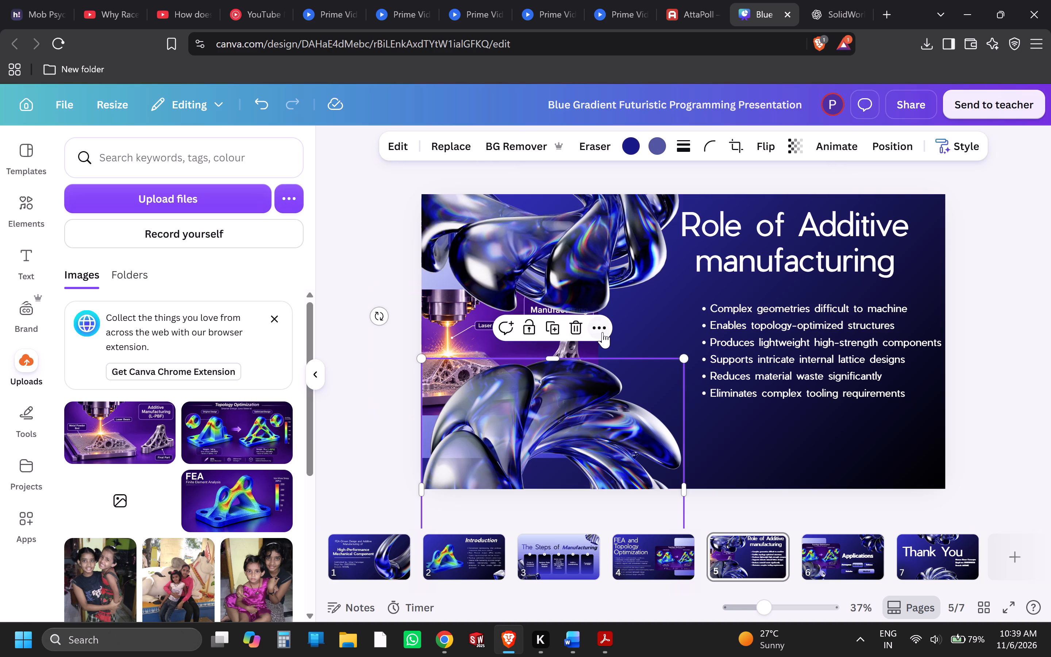
{"action": "left_click", "coordinate": [603, 332]}
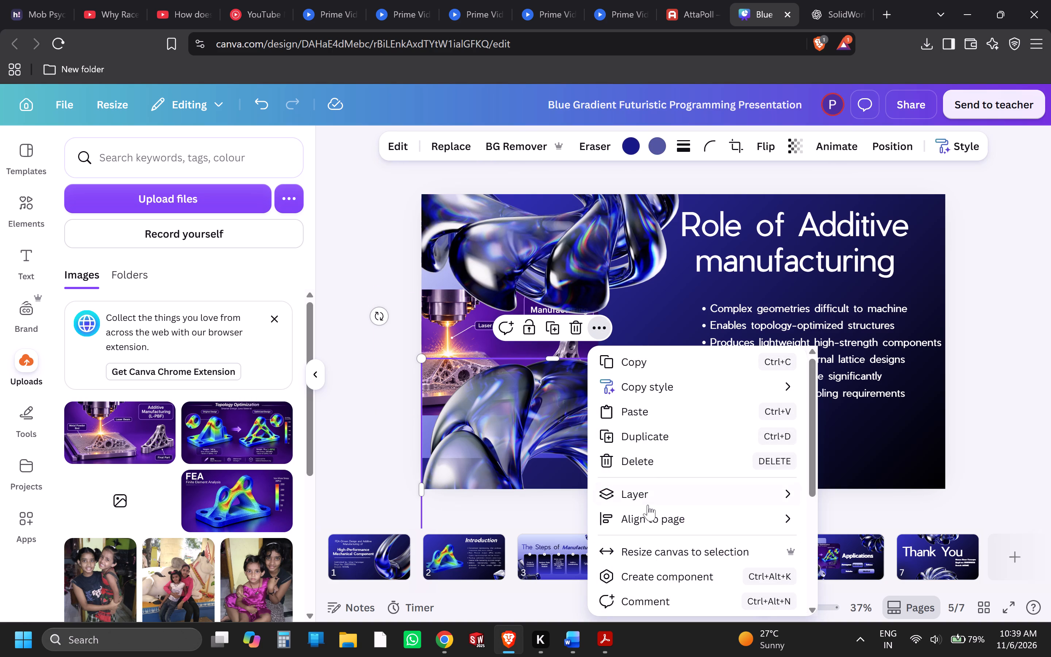
{"action": "left_click", "coordinate": [654, 495]}
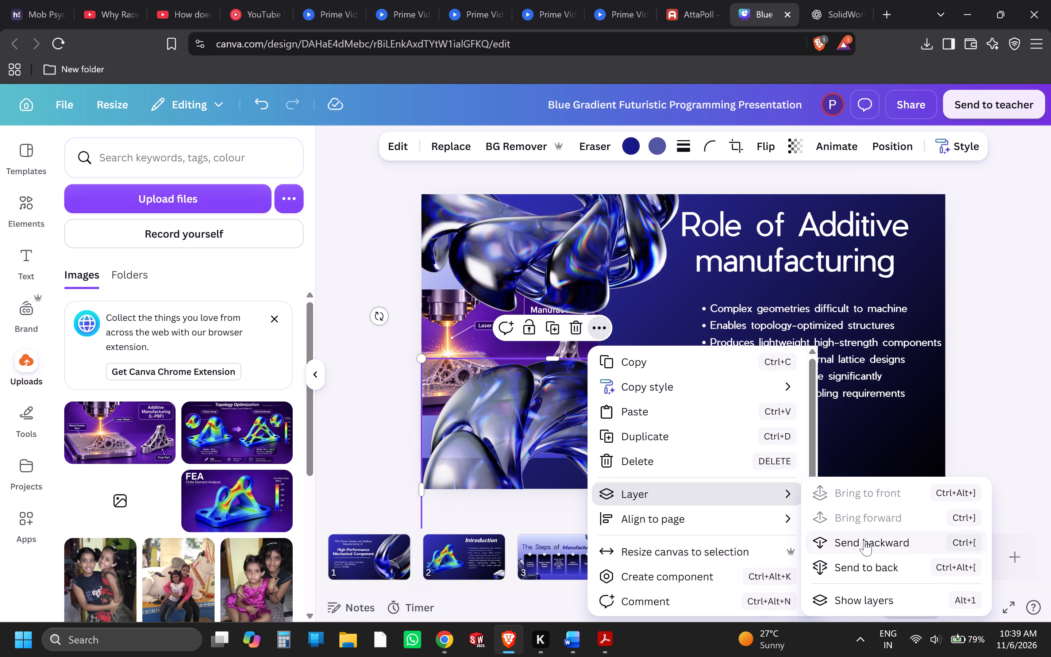
{"action": "left_click", "coordinate": [862, 549]}
{"action": "left_click", "coordinate": [862, 562]}
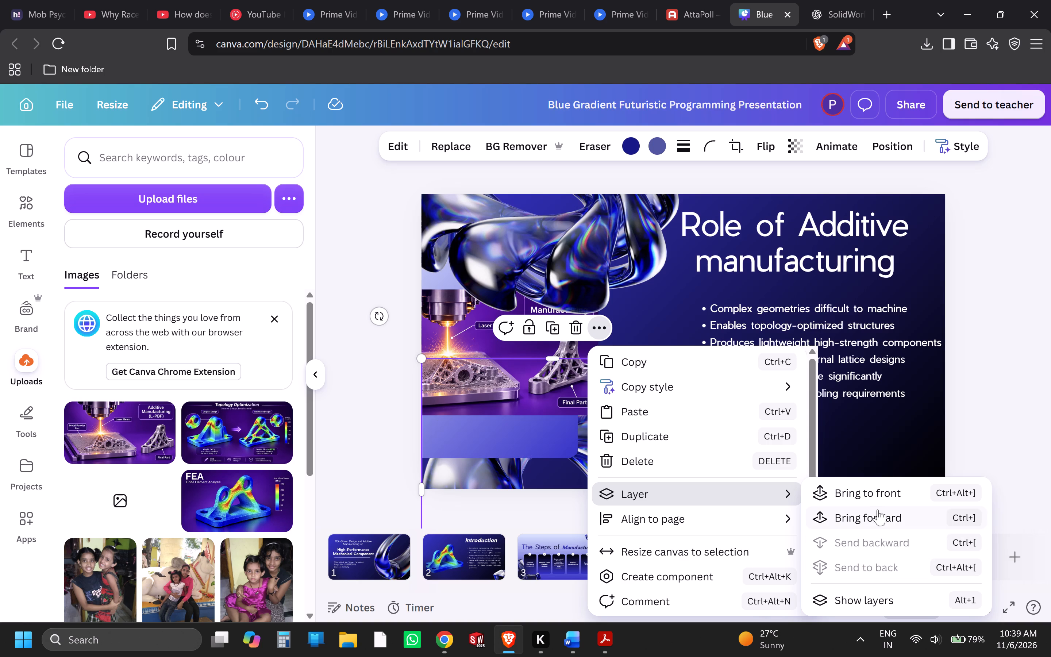
{"action": "left_click", "coordinate": [874, 498]}
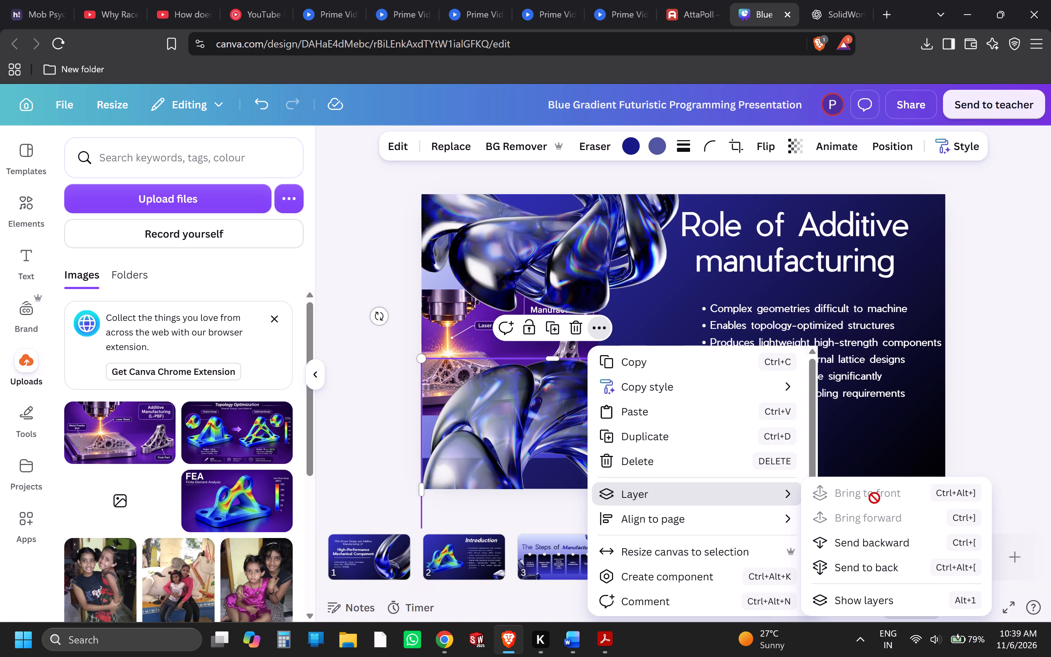
{"action": "left_click", "coordinate": [876, 564]}
{"action": "left_click", "coordinate": [904, 436]}
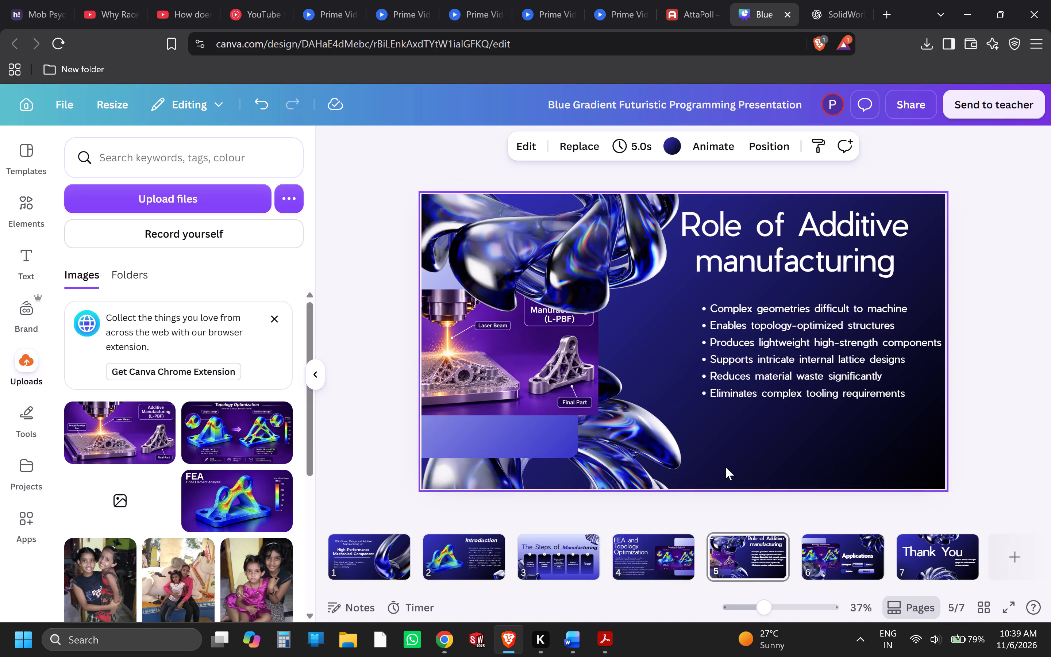
Send the gradient rounded rectangle to the back, behind the lower glass shape, and close its options.
{"action": "left_click", "coordinate": [545, 426]}
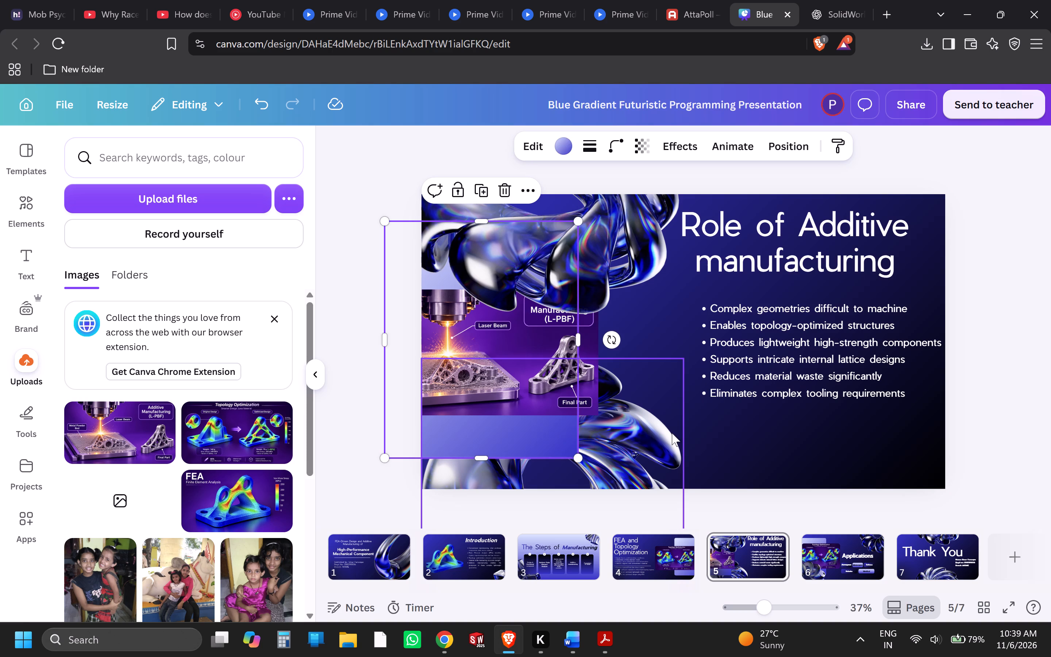
{"action": "left_click", "coordinate": [563, 437]}
{"action": "right_click", "coordinate": [563, 437]}
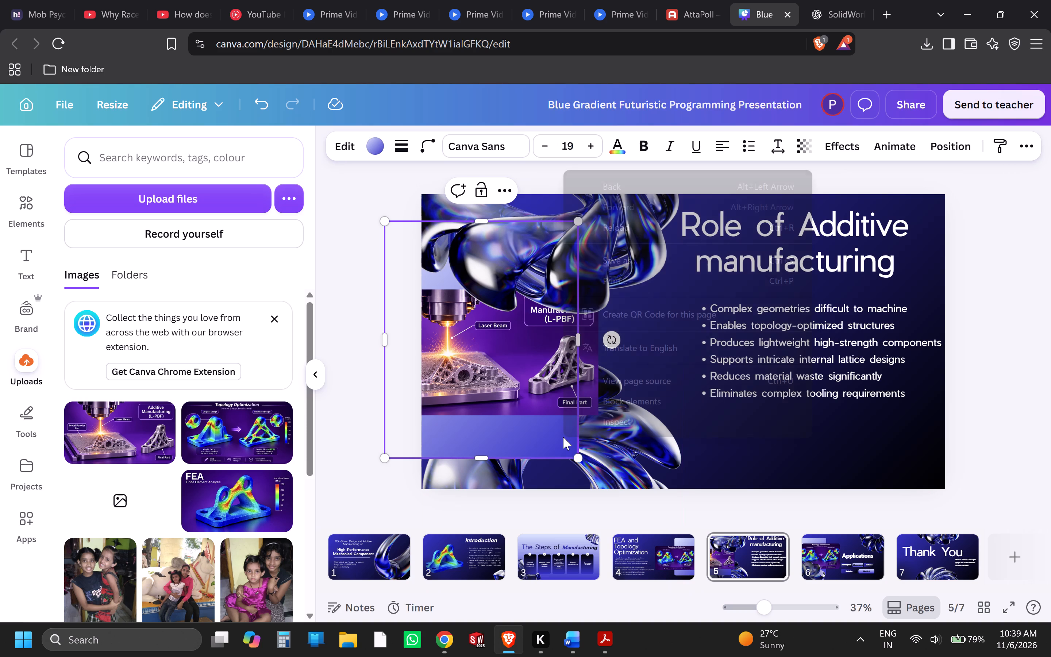
{"action": "left_click", "coordinate": [563, 437]}
{"action": "left_click", "coordinate": [555, 439]}
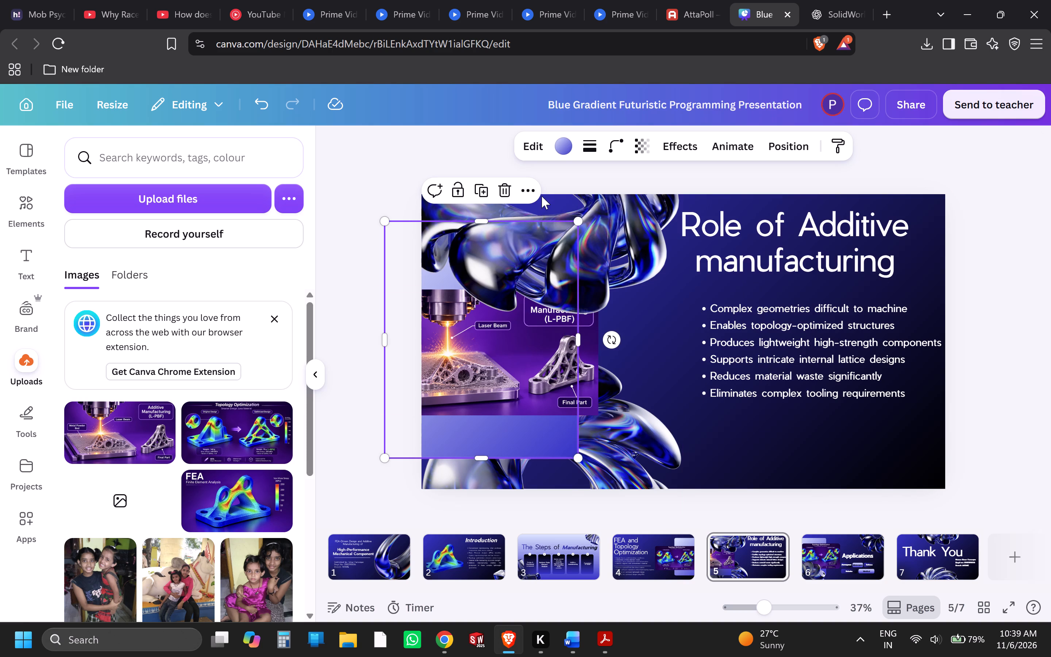
{"action": "left_click", "coordinate": [532, 195]}
{"action": "left_click", "coordinate": [631, 358]}
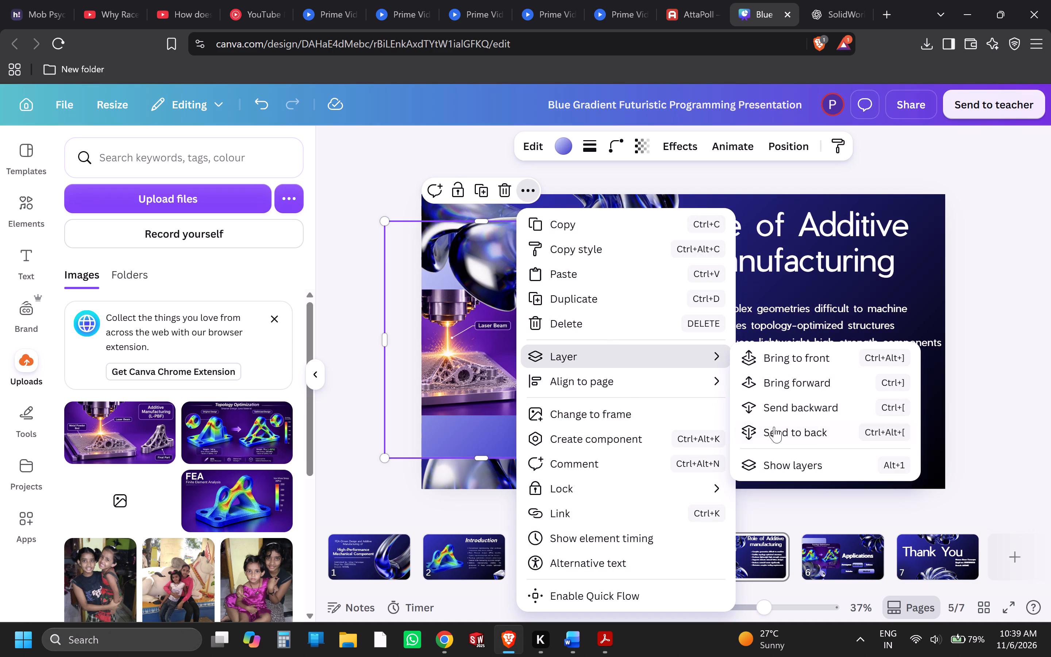
{"action": "left_click", "coordinate": [802, 431]}
{"action": "left_click", "coordinate": [934, 428]}
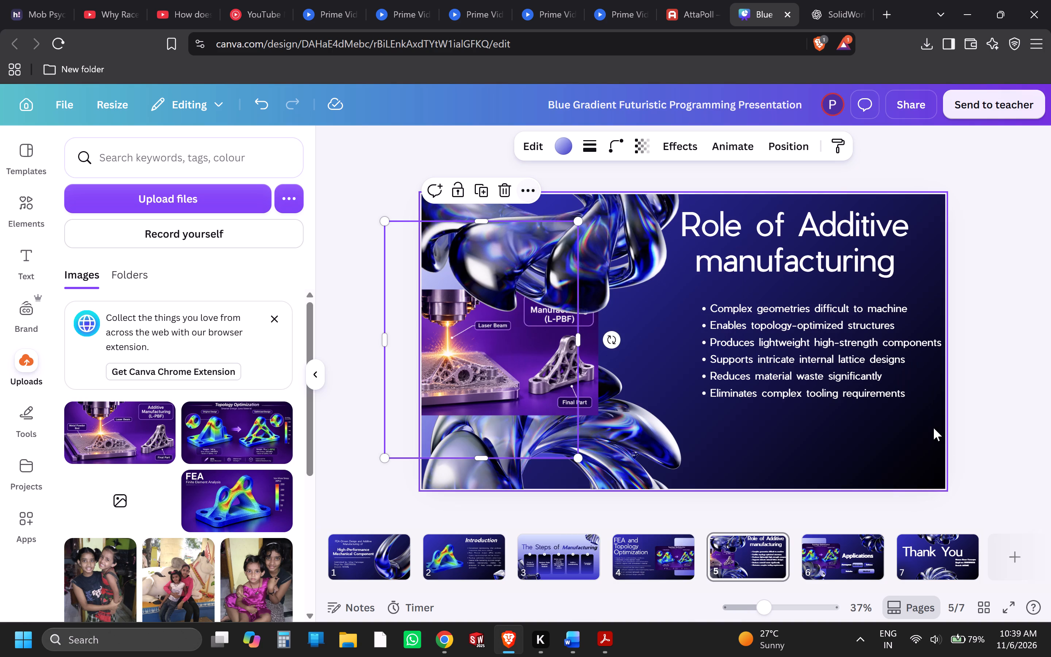
Reposition the L-PBF image between the two glass shapes, flush with the slide's left edge so it shows fully, and deselect it.
{"action": "left_click_drag", "start_coordinate": [539, 351], "coordinate": [544, 368]}
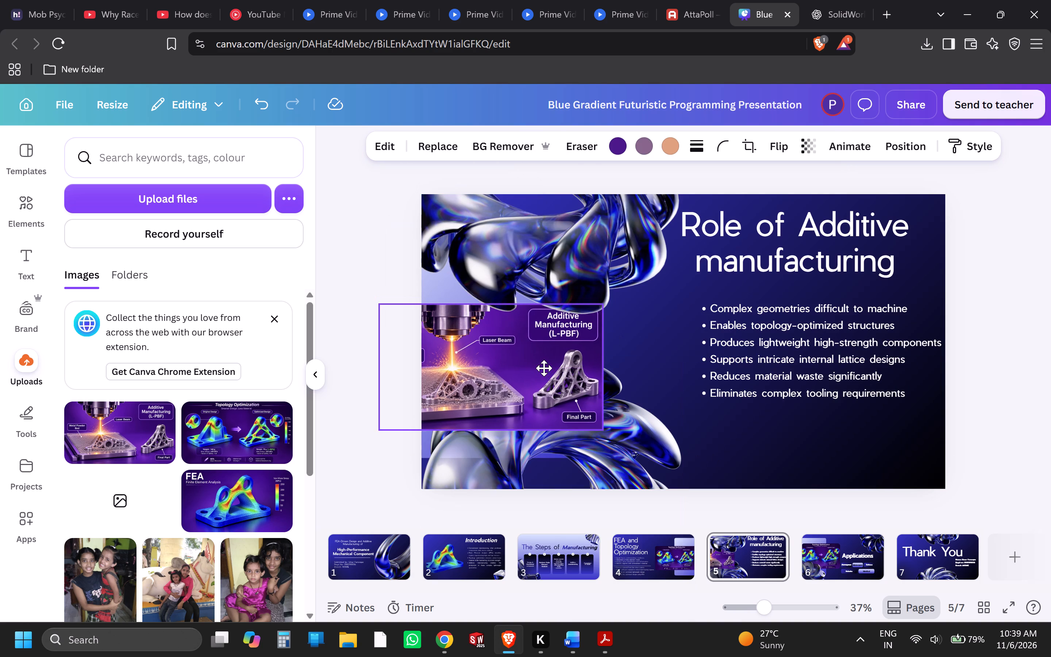
{"action": "left_click_drag", "start_coordinate": [544, 368], "coordinate": [533, 373]}
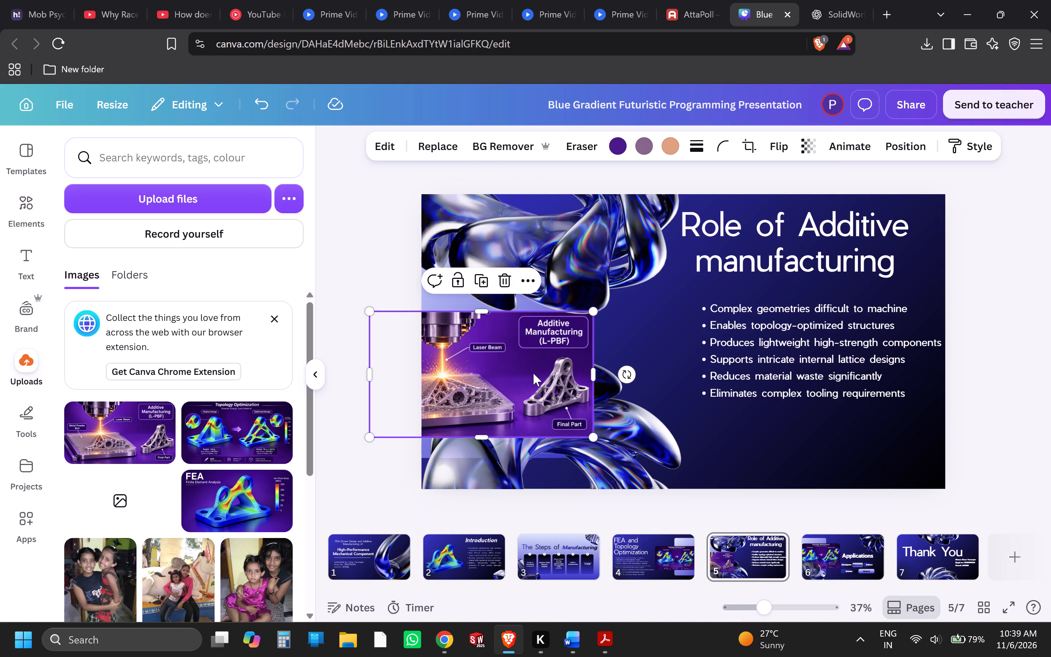
{"action": "left_click", "coordinate": [885, 454]}
{"action": "left_click_drag", "start_coordinate": [508, 386], "coordinate": [533, 386]}
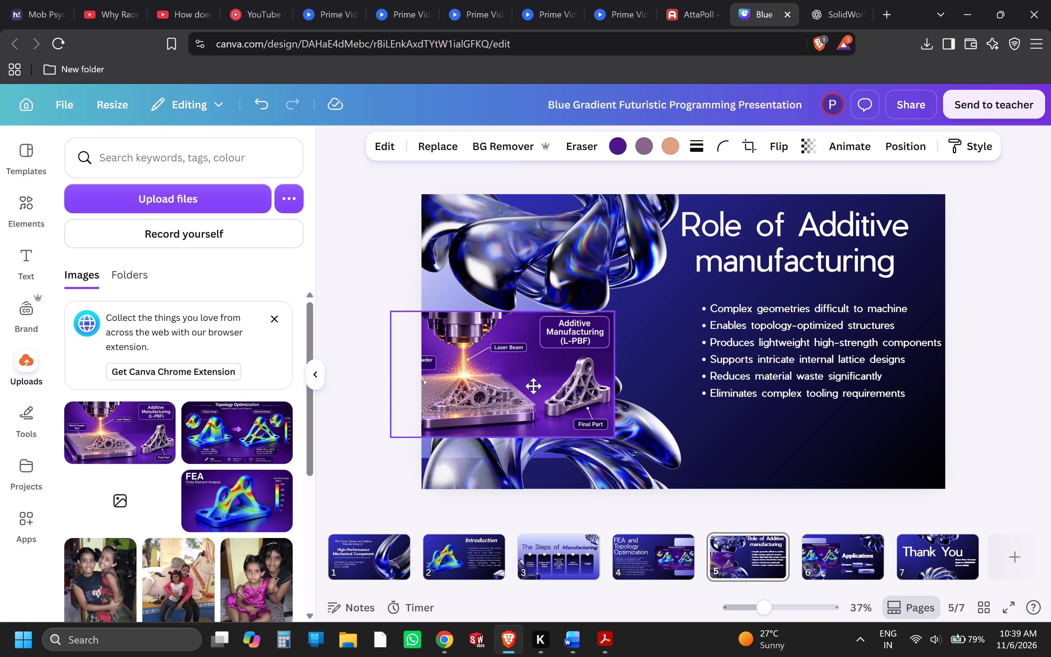
{"action": "left_click_drag", "start_coordinate": [533, 386], "coordinate": [555, 386]}
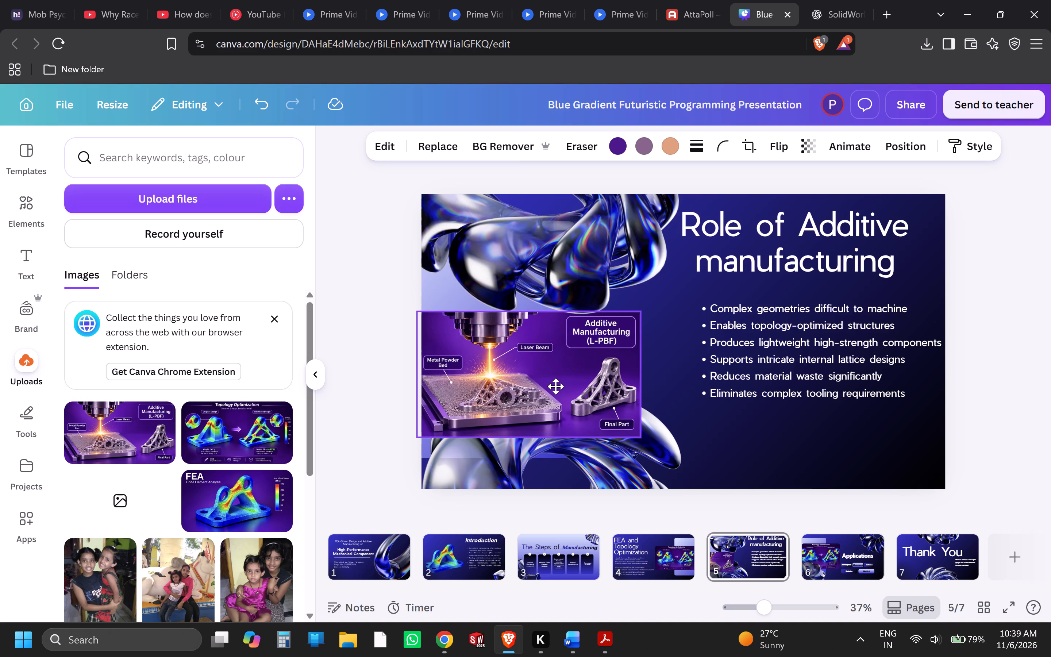
{"action": "left_click_drag", "start_coordinate": [555, 386], "coordinate": [555, 387]}
{"action": "left_click", "coordinate": [761, 426]}
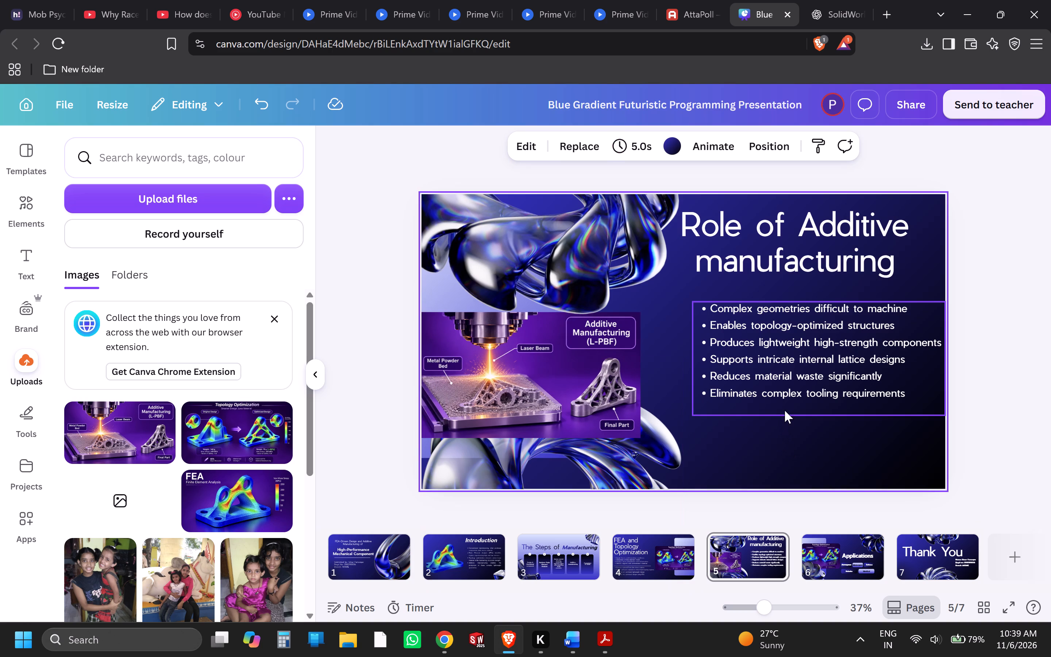
{"action": "left_click", "coordinate": [754, 434]}
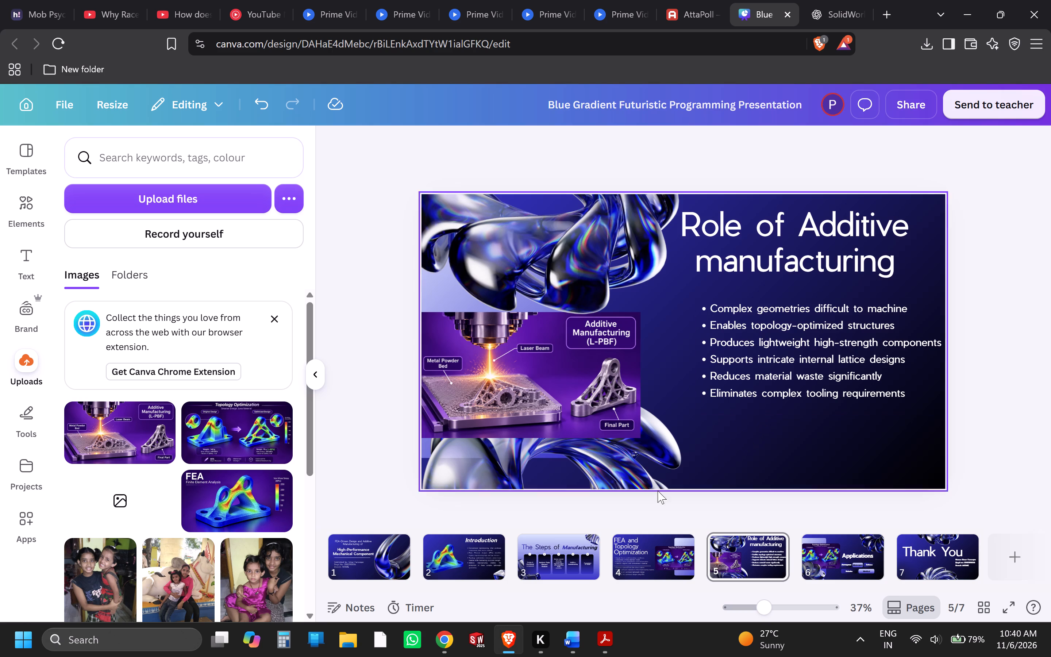
On the Introduction slide, move the glass cube further into view at the slide's lower-right corner.
{"action": "left_click", "coordinate": [349, 566]}
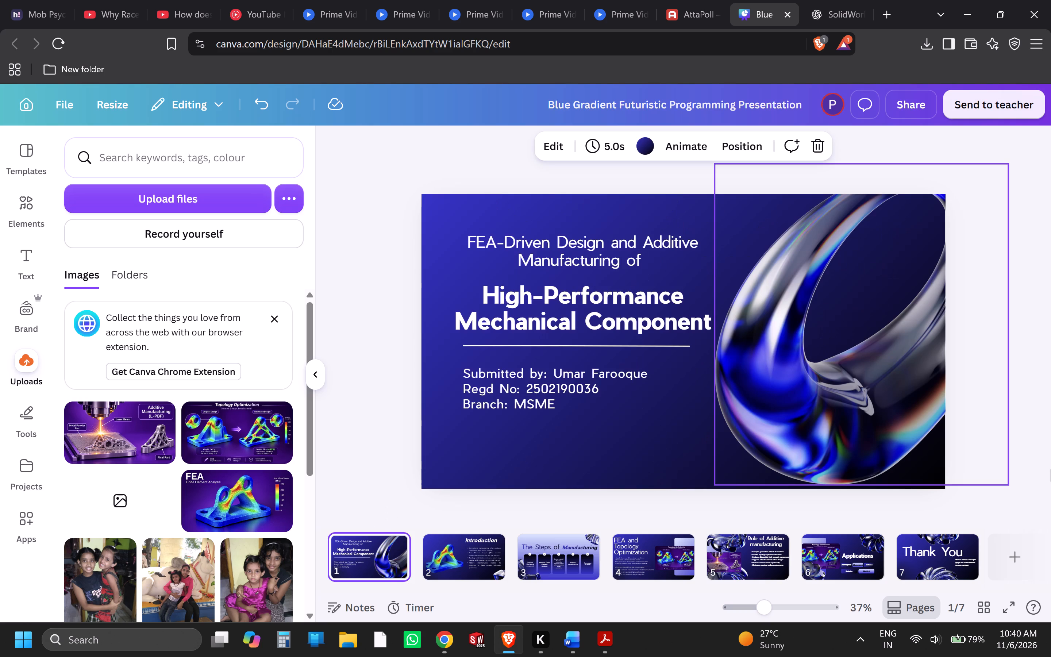
{"action": "key", "text": "Right"}
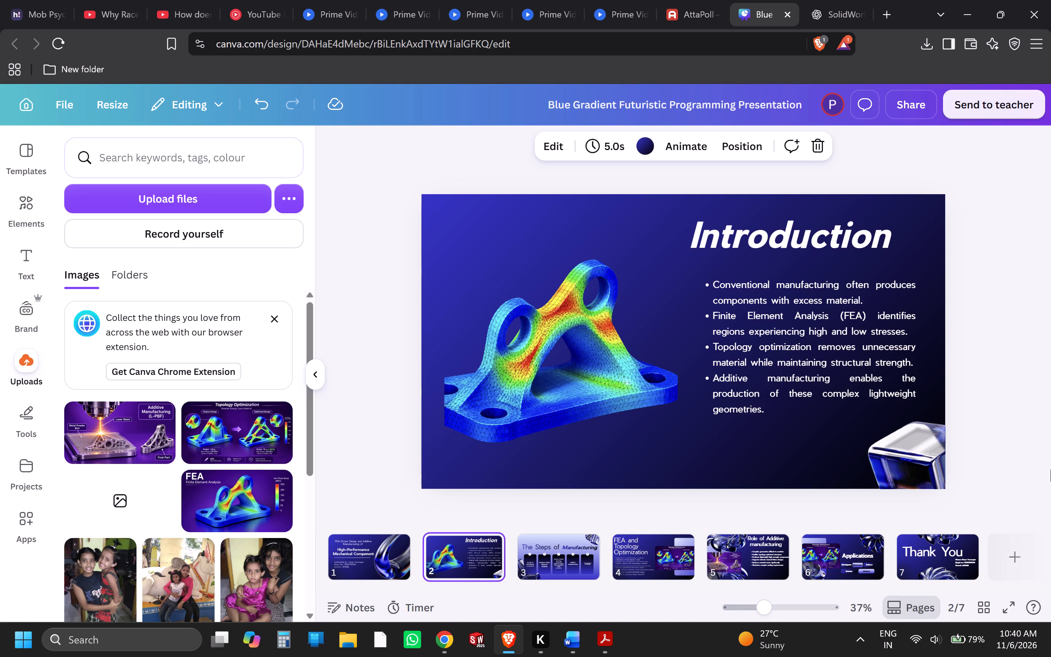
{"action": "left_click_drag", "start_coordinate": [937, 457], "coordinate": [897, 449]}
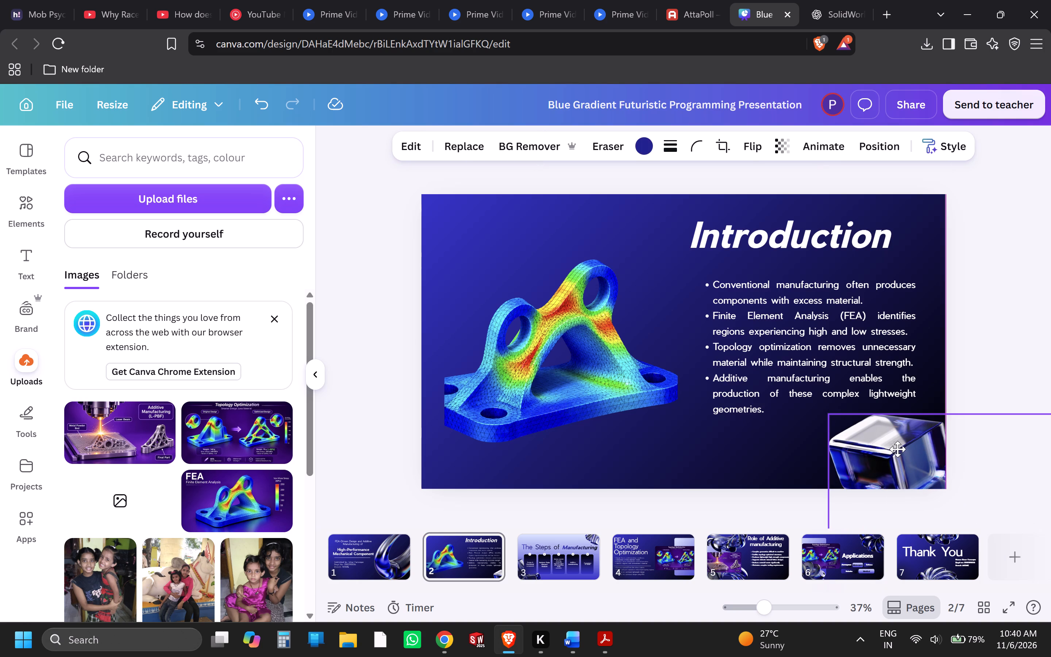
{"action": "left_click_drag", "start_coordinate": [897, 449], "coordinate": [893, 444]}
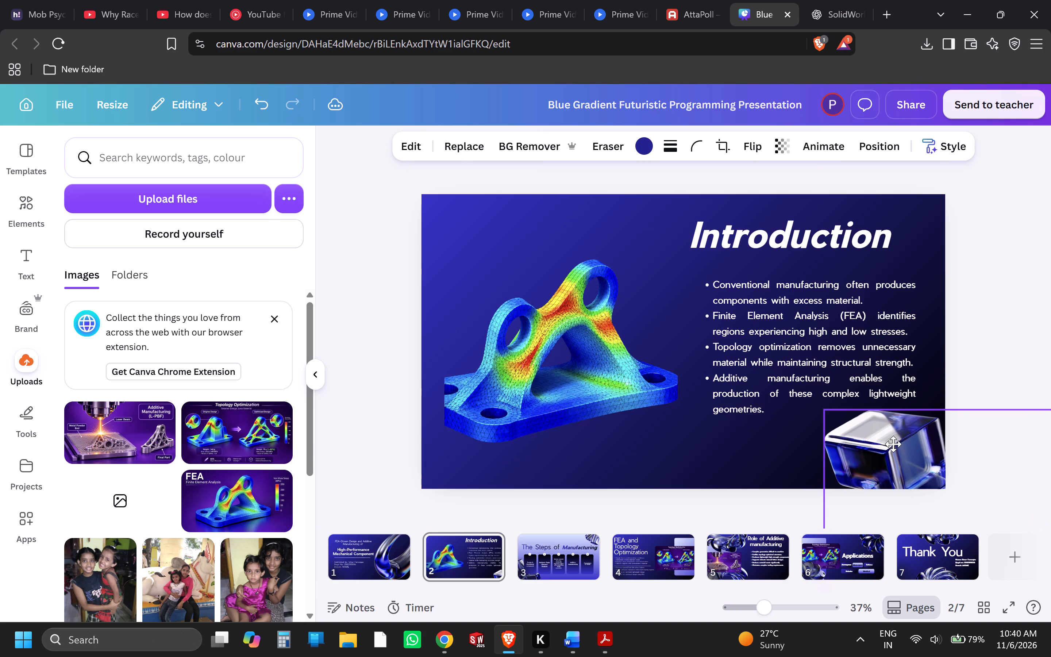
{"action": "left_click_drag", "start_coordinate": [893, 444], "coordinate": [893, 443]}
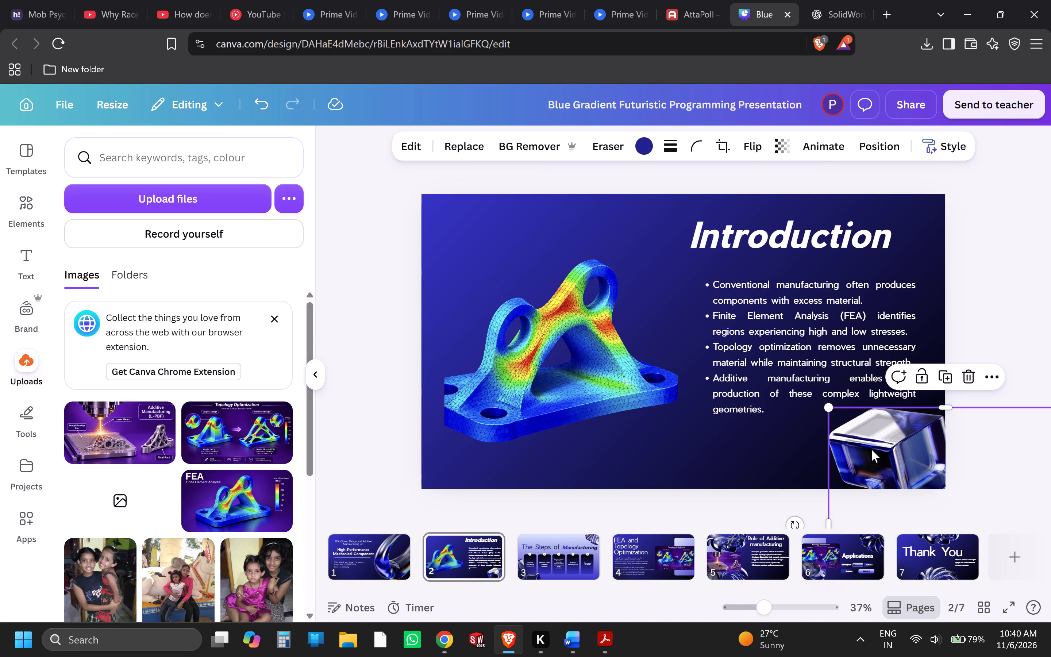
Duplicate the glass cube shape and place the copy partly off the Introduction slide's upper-left corner, then deselect it.
{"action": "left_click", "coordinate": [871, 449]}
{"action": "left_click", "coordinate": [894, 426]}
{"action": "left_click", "coordinate": [897, 447]}
{"action": "key", "text": "ctrl+c"}
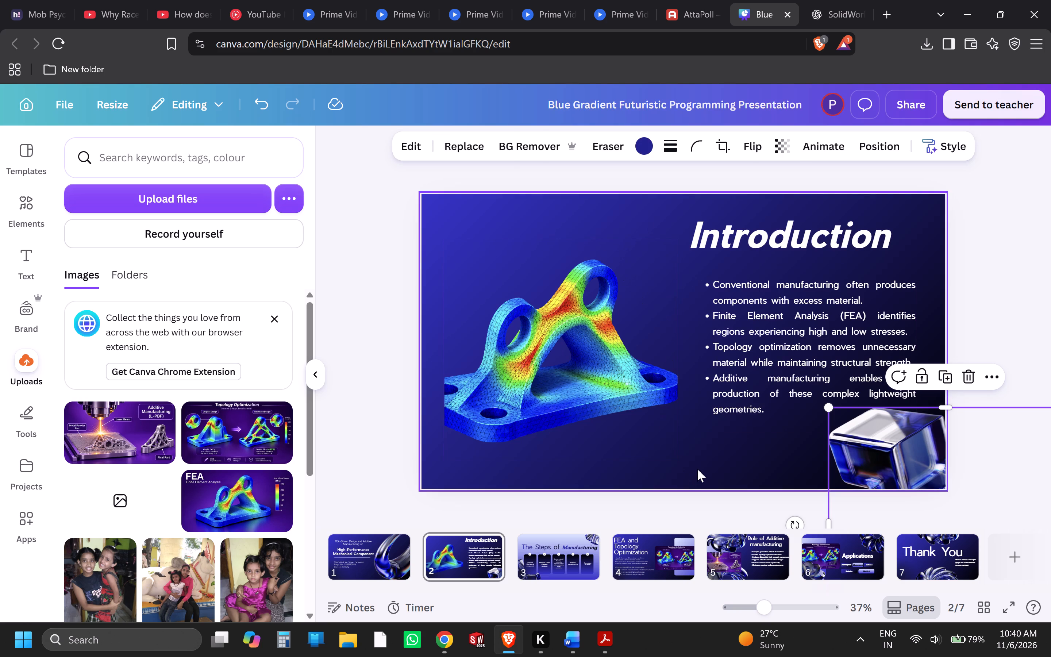
{"action": "left_click", "coordinate": [703, 461]}
{"action": "key", "text": "ctrl+v"}
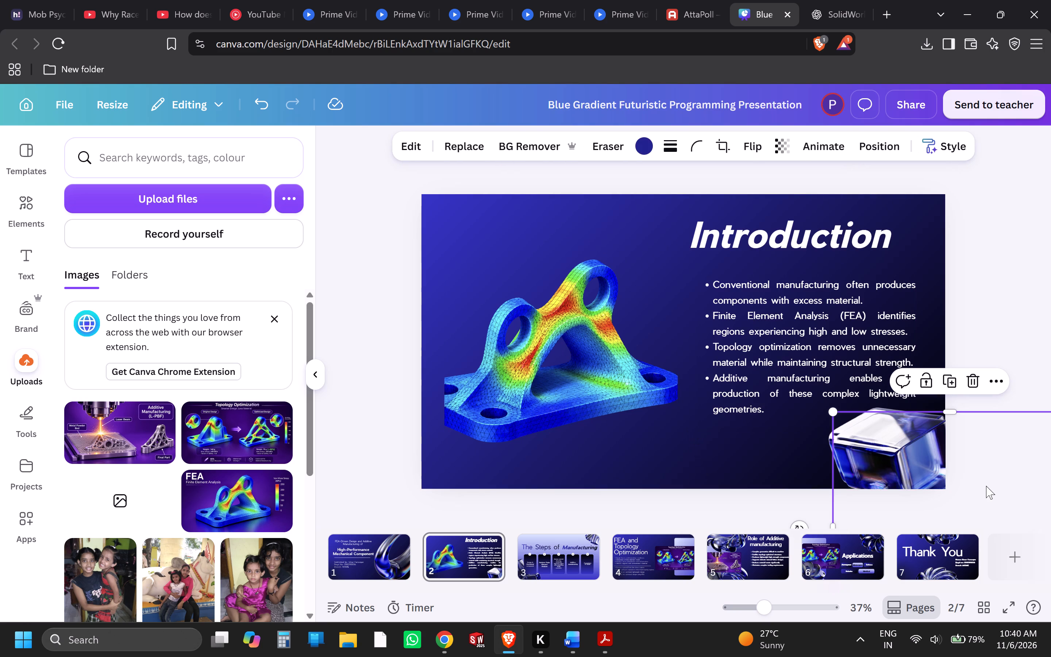
{"action": "left_click_drag", "start_coordinate": [898, 457], "coordinate": [551, 289]}
{"action": "left_click_drag", "start_coordinate": [685, 428], "coordinate": [577, 272]}
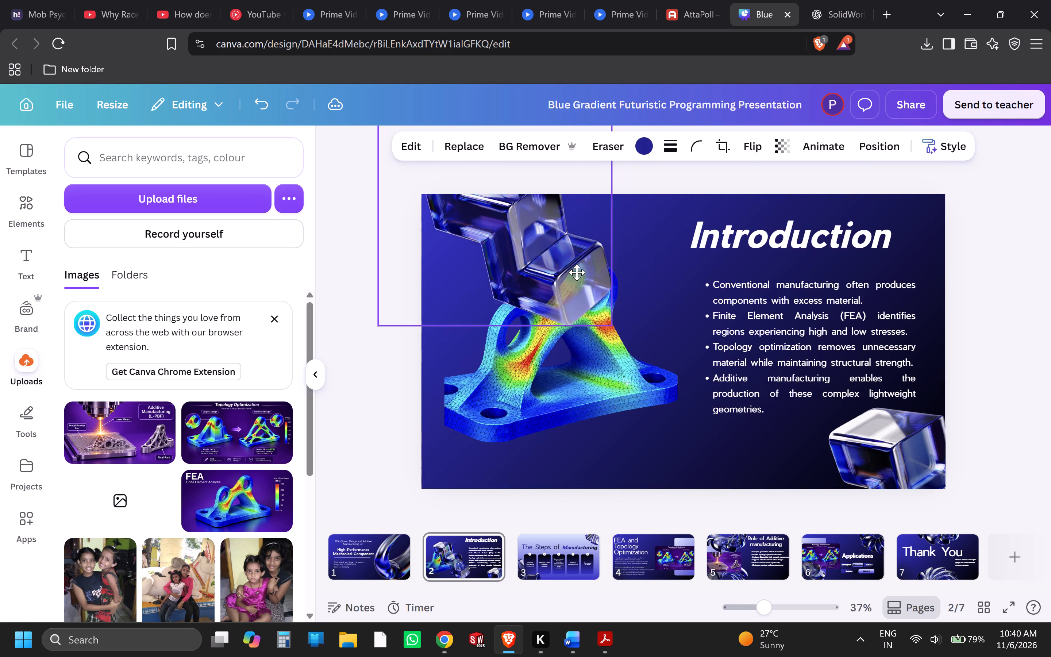
{"action": "left_click_drag", "start_coordinate": [577, 272], "coordinate": [458, 220]}
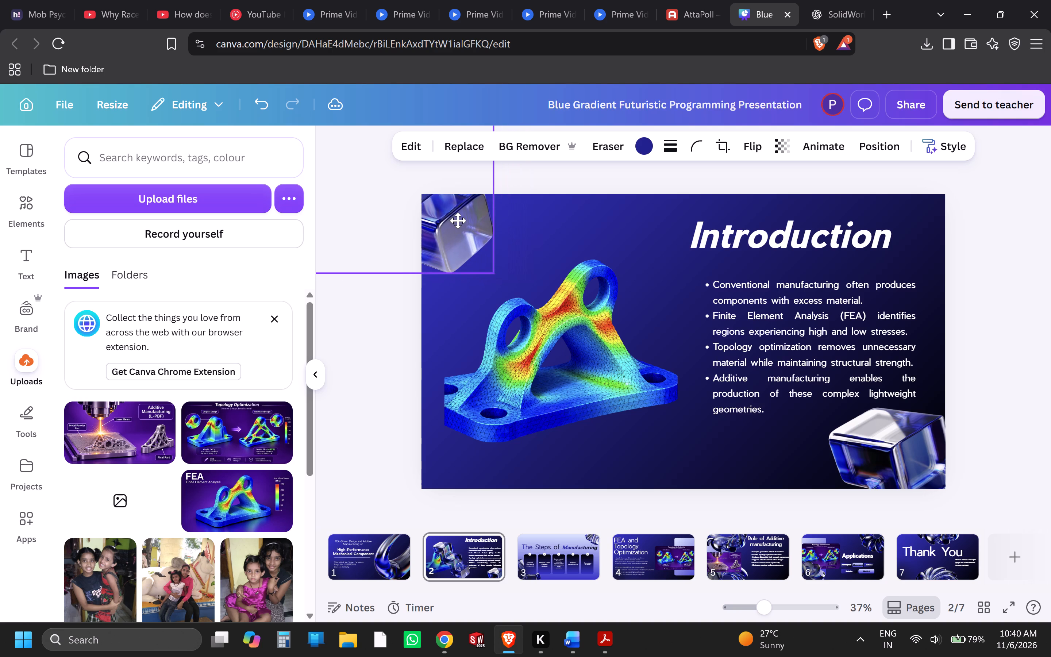
{"action": "left_click_drag", "start_coordinate": [458, 220], "coordinate": [453, 213]}
{"action": "left_click", "coordinate": [622, 223]}
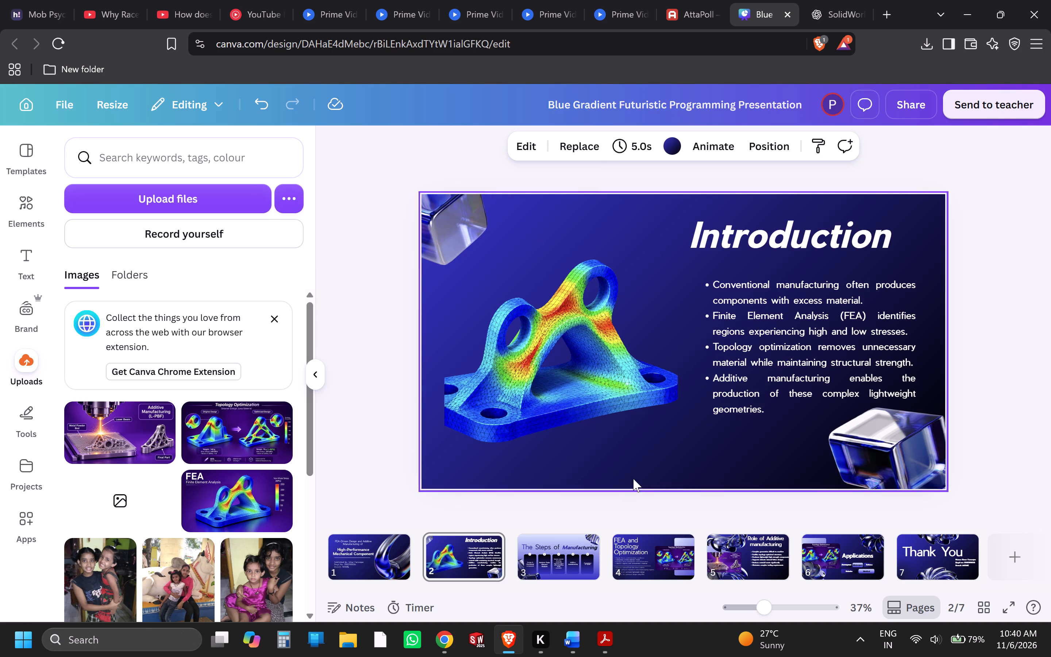
{"action": "left_click", "coordinate": [727, 457]}
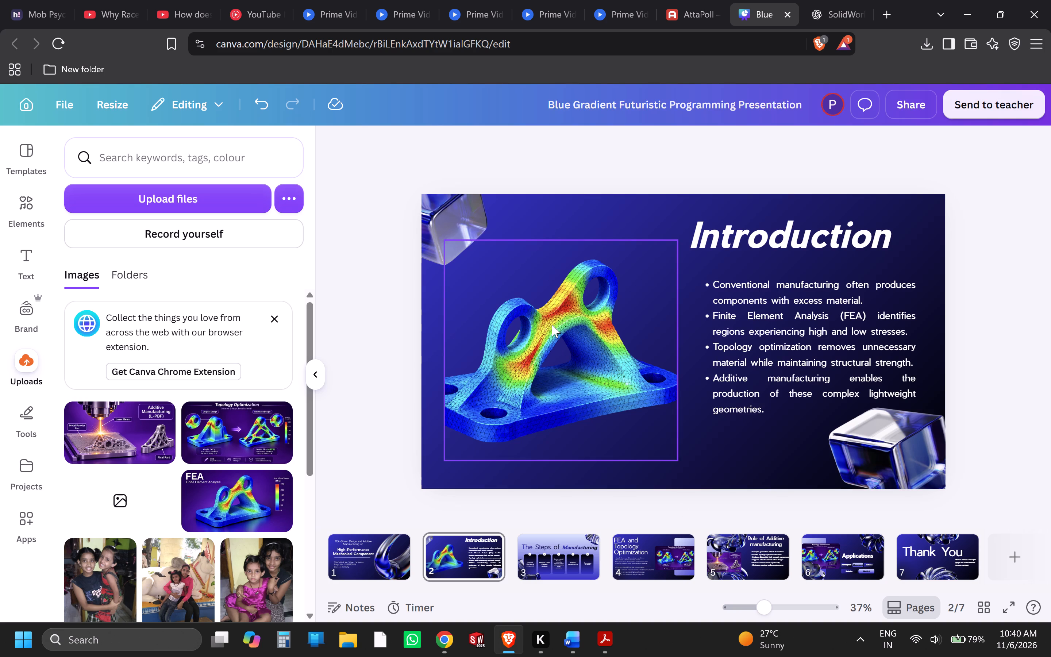
Save the design and collapse the uploads side panel.
{"action": "key", "text": "ctrl+s"}
{"action": "left_click", "coordinate": [778, 470]}
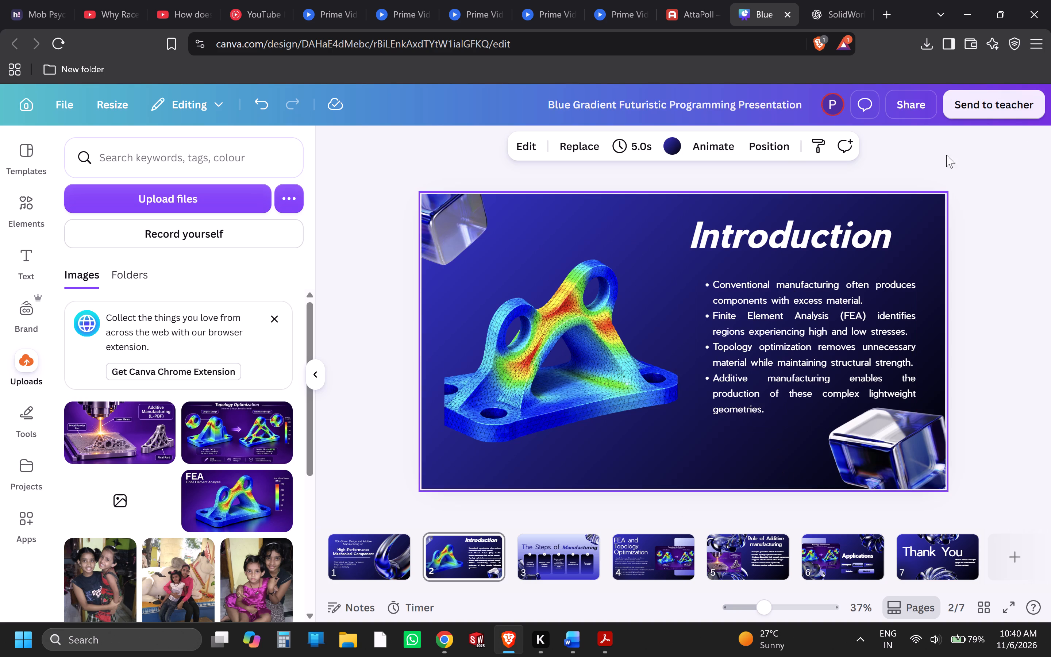
{"action": "left_click", "coordinate": [735, 174]}
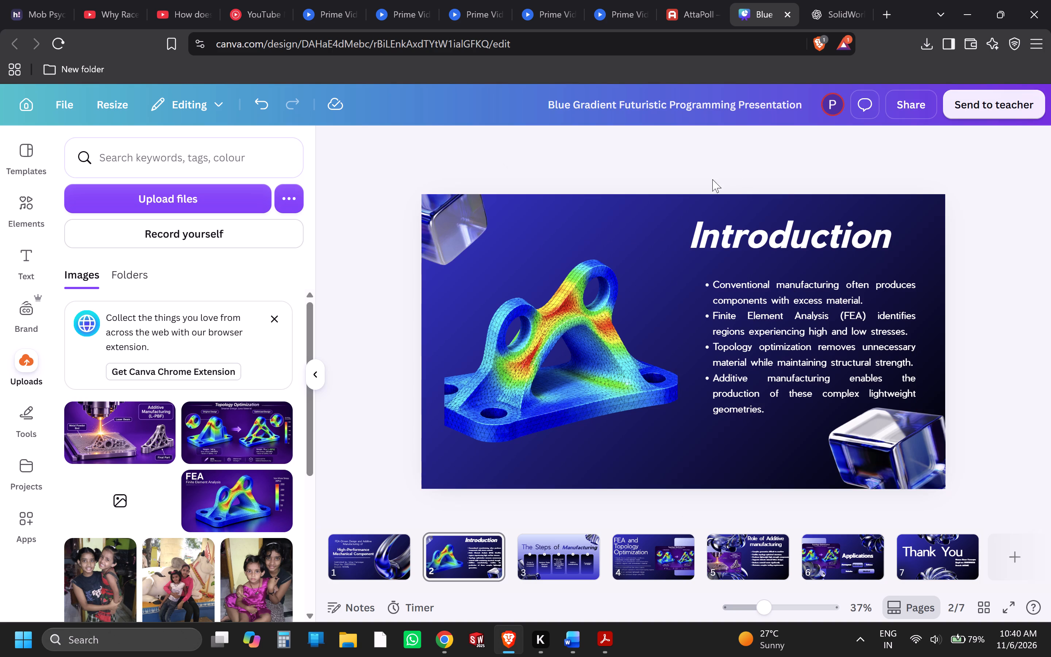
{"action": "left_click", "coordinate": [317, 376]}
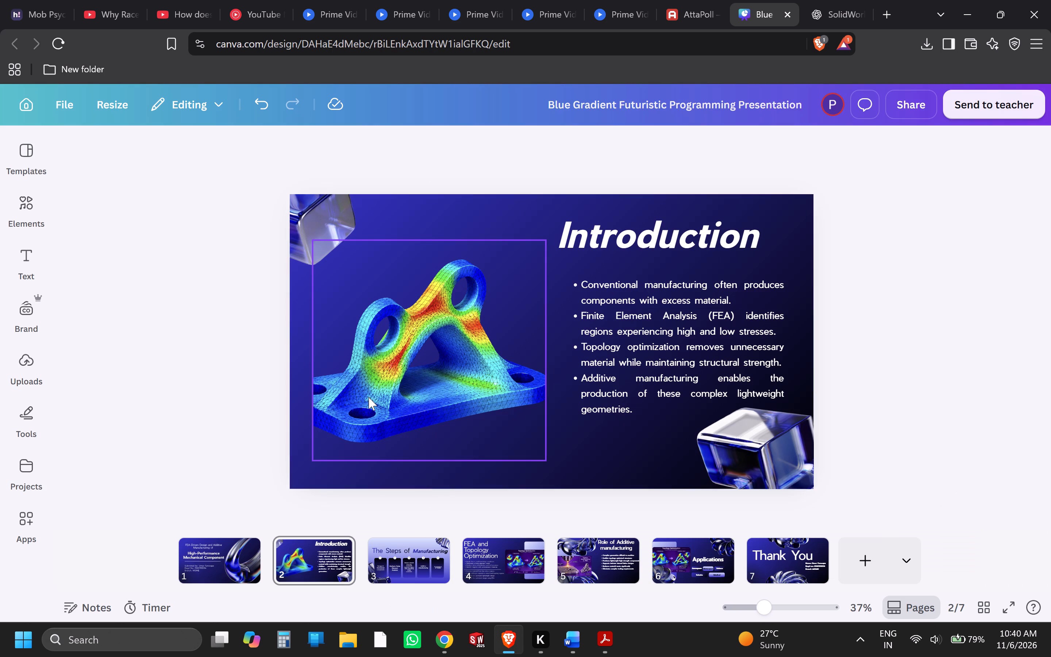
Download all pages of the presentation as a PPTX file.
{"action": "left_click", "coordinate": [913, 111]}
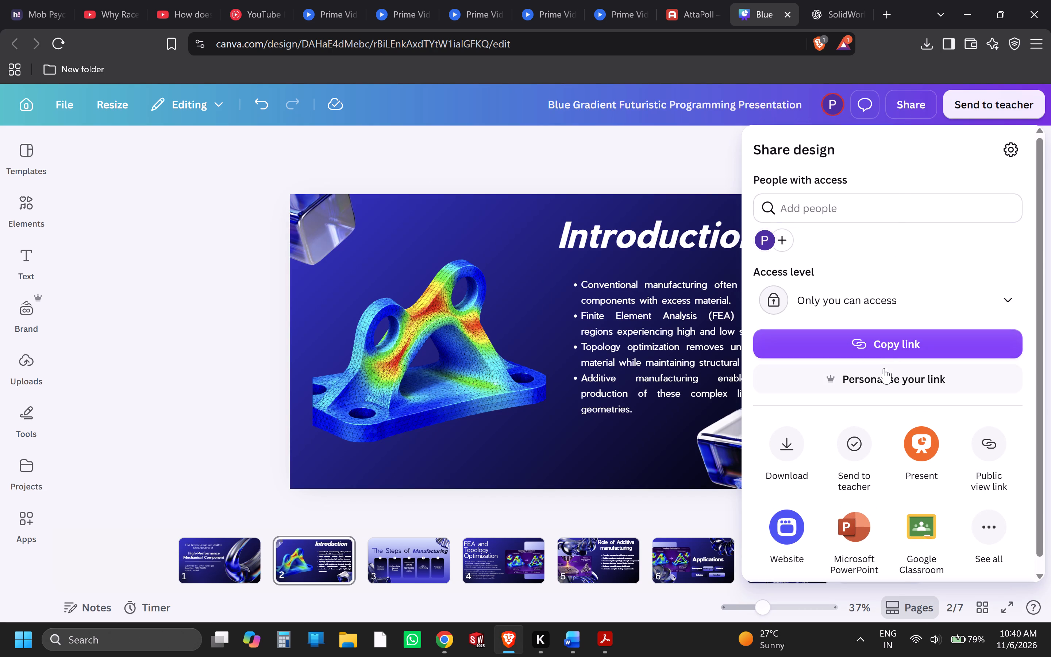
{"action": "left_click", "coordinate": [865, 313]}
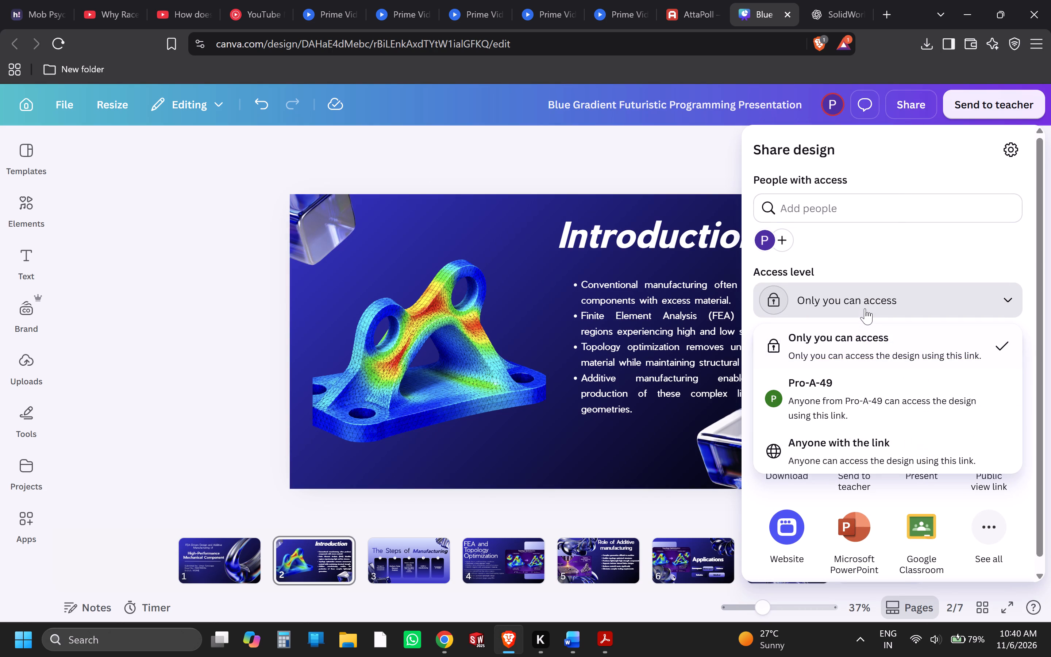
{"action": "left_click", "coordinate": [865, 308]}
{"action": "scroll", "coordinate": [861, 342], "scroll_direction": "down", "scroll_amount": 2}
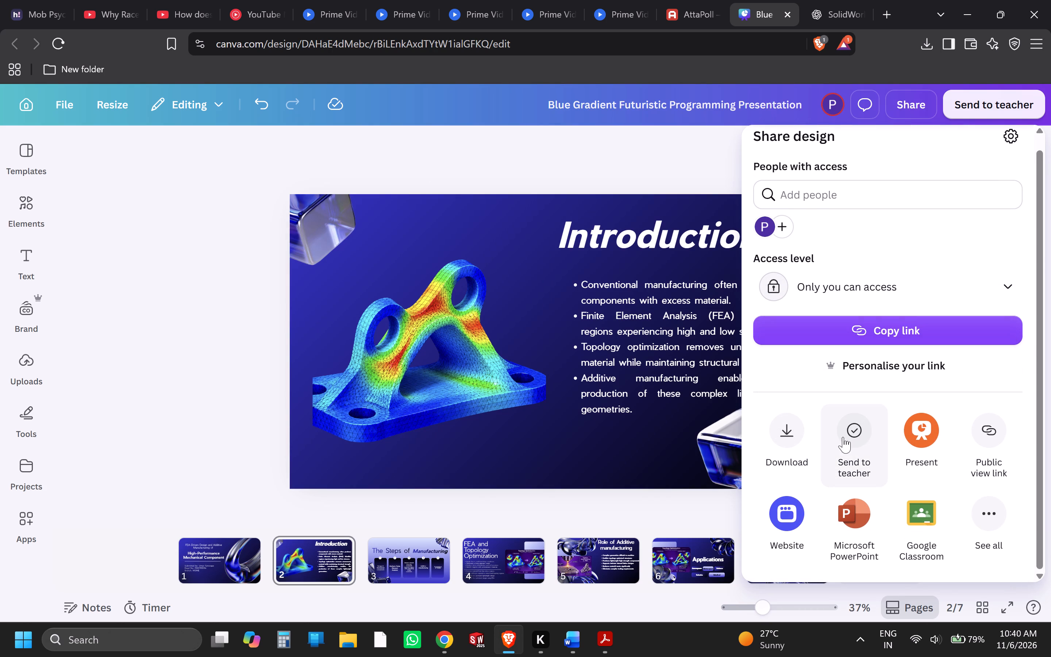
{"action": "left_click", "coordinate": [801, 439]}
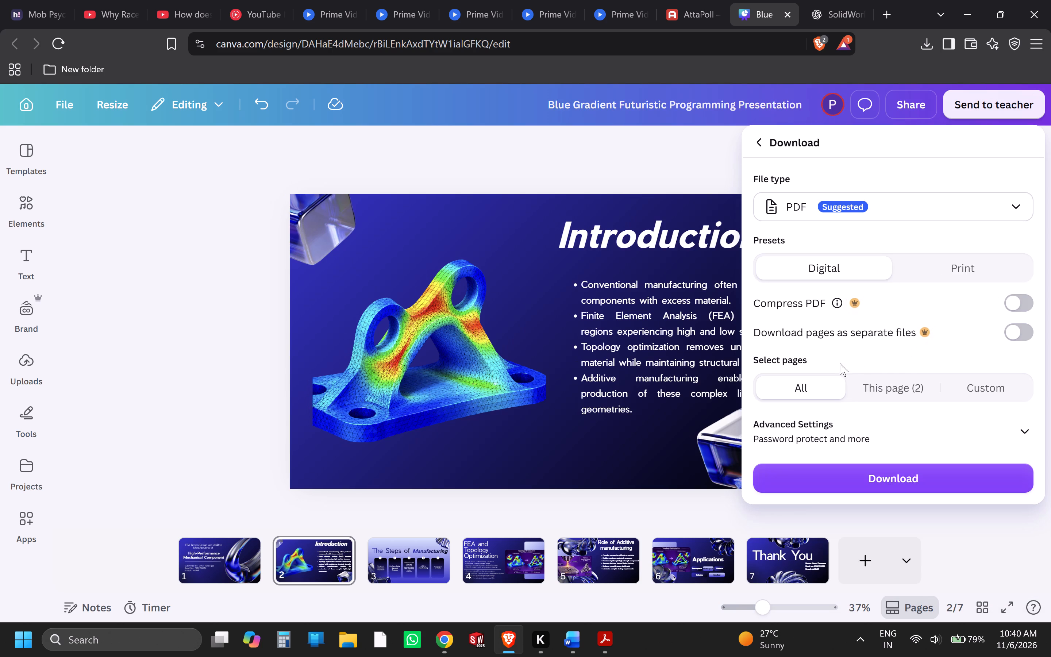
{"action": "left_click", "coordinate": [860, 210]}
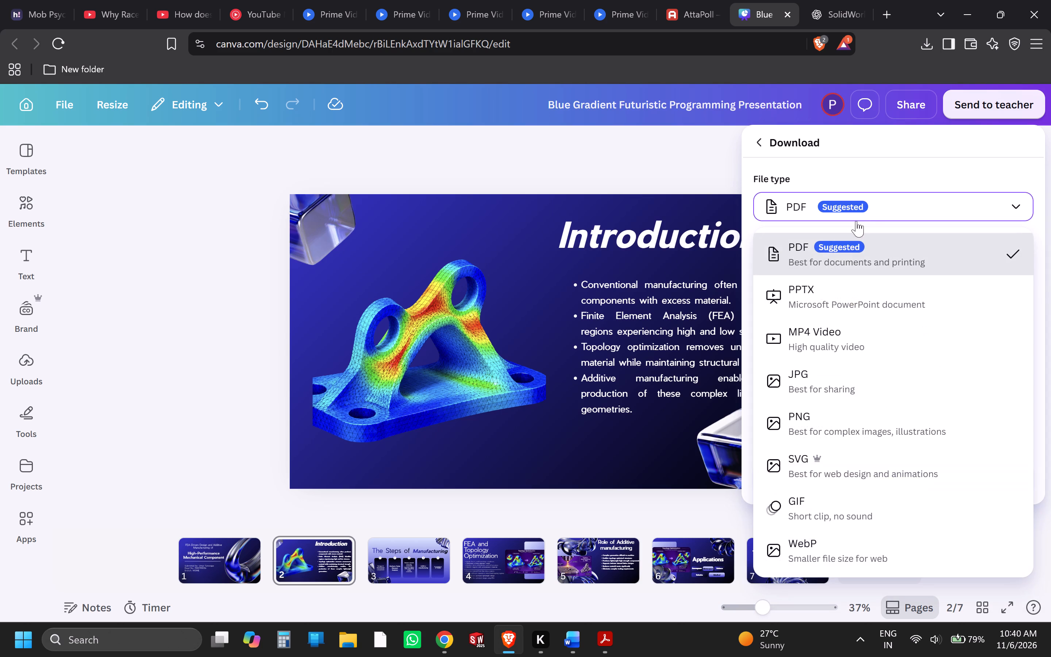
{"action": "left_click", "coordinate": [831, 308]}
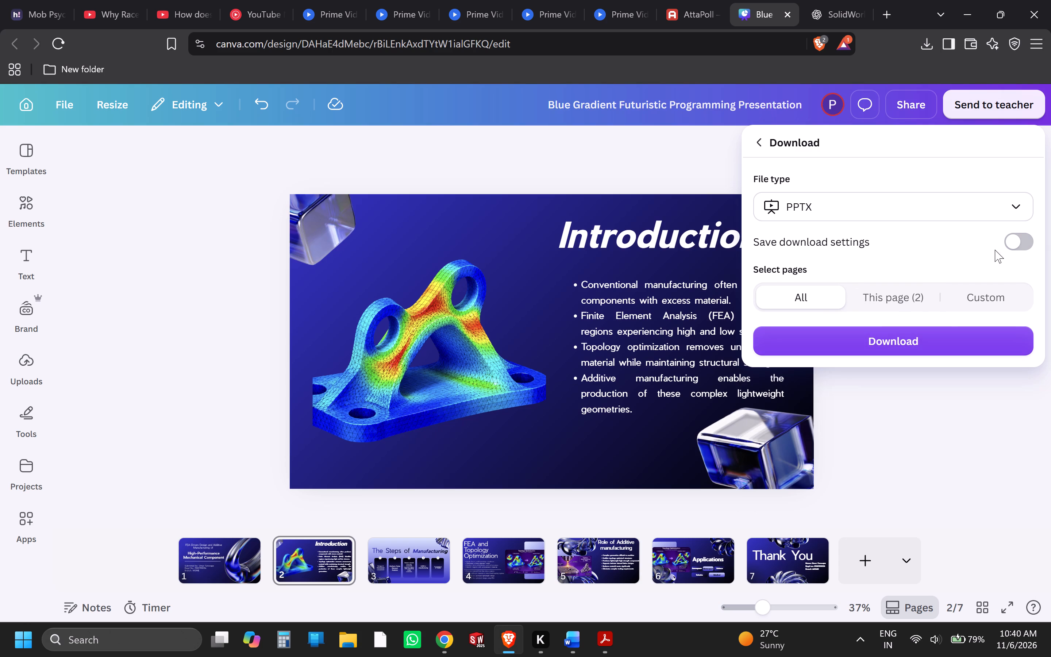
{"action": "left_click", "coordinate": [907, 294]}
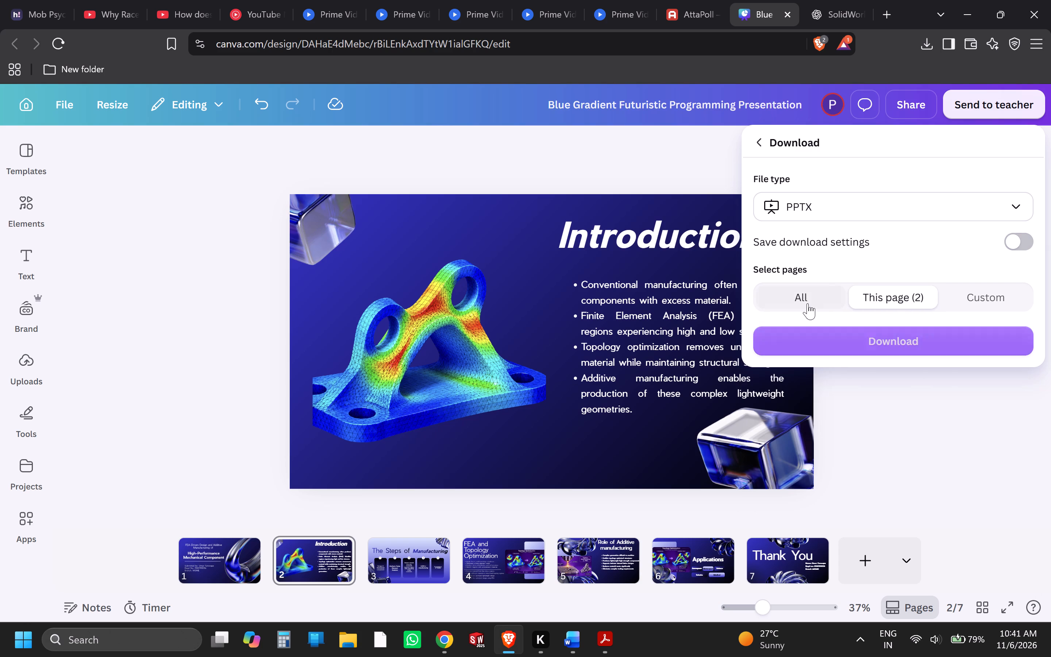
{"action": "left_click", "coordinate": [807, 302]}
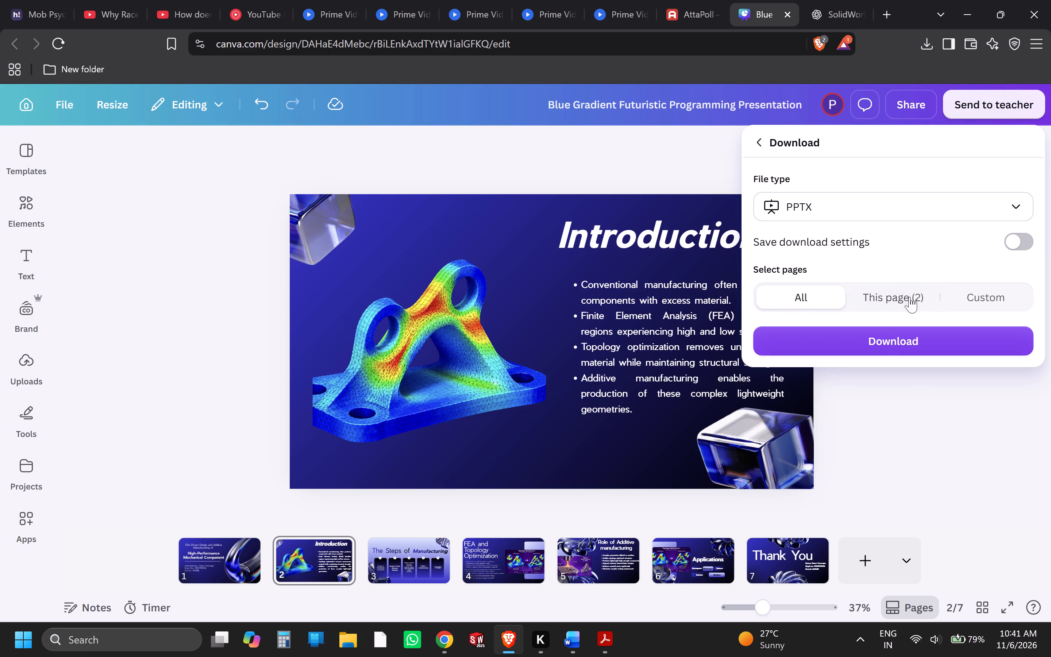
{"action": "left_click", "coordinate": [881, 346]}
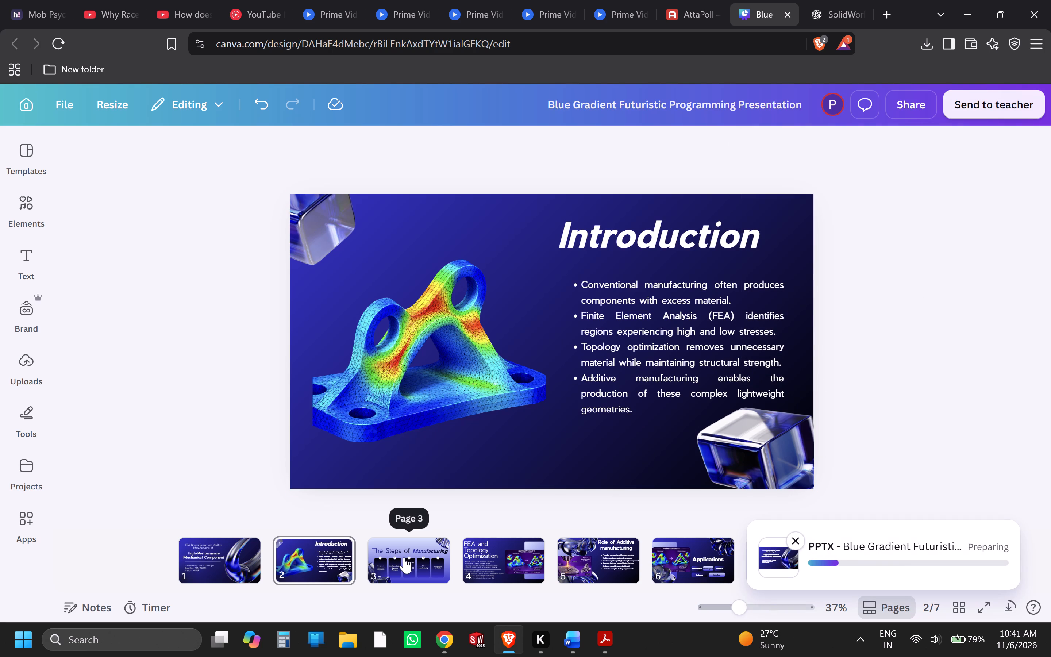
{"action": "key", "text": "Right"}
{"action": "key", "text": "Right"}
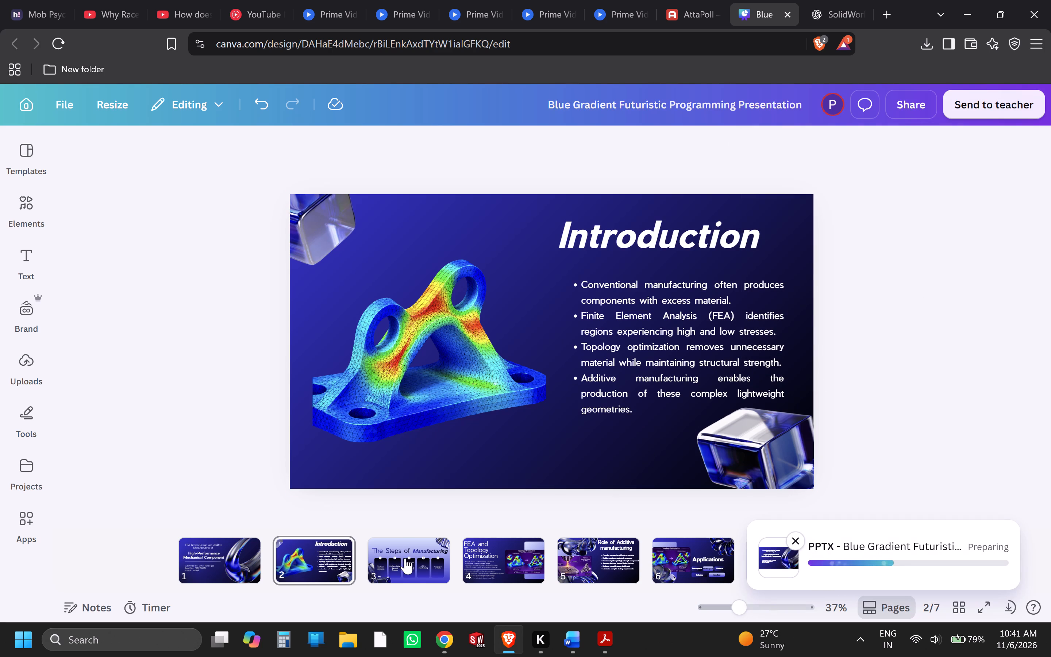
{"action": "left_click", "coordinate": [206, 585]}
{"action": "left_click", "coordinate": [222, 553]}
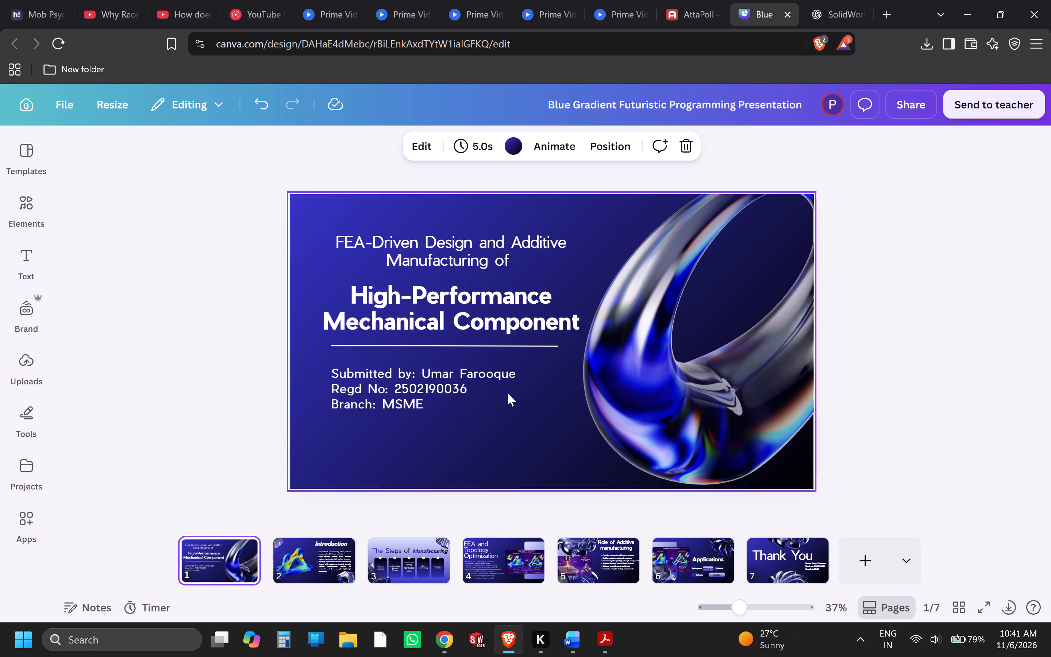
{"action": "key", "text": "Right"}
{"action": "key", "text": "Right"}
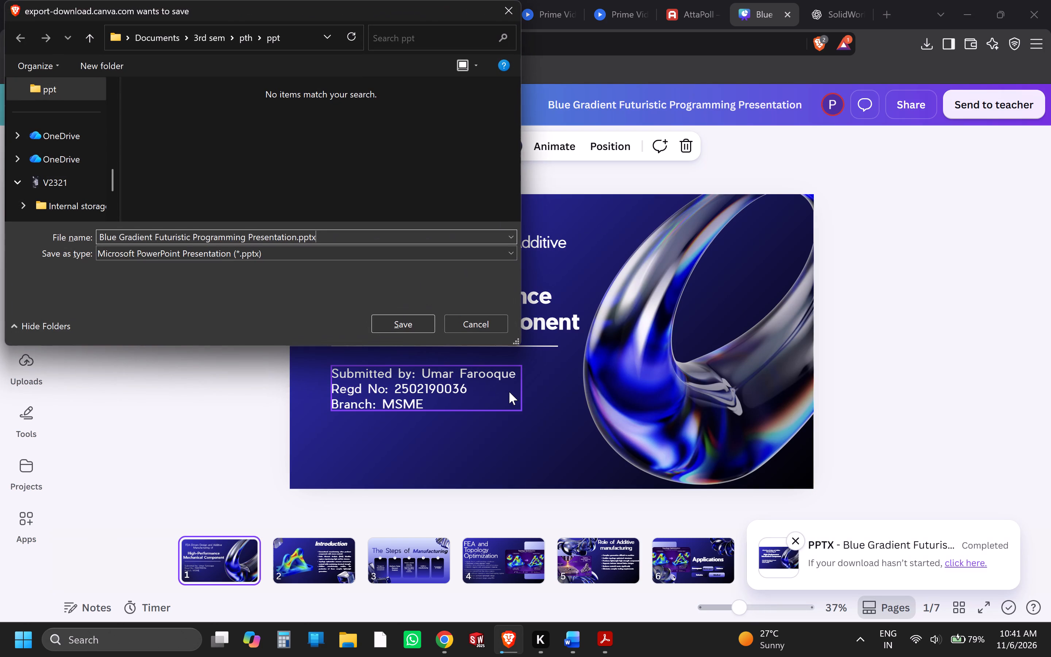
Save the downloaded PPTX in the ppt folder as Blue Gradient Futuristic Programming Presentation.pptx.
{"action": "scroll", "coordinate": [70, 186], "scroll_direction": "up", "scroll_amount": 4}
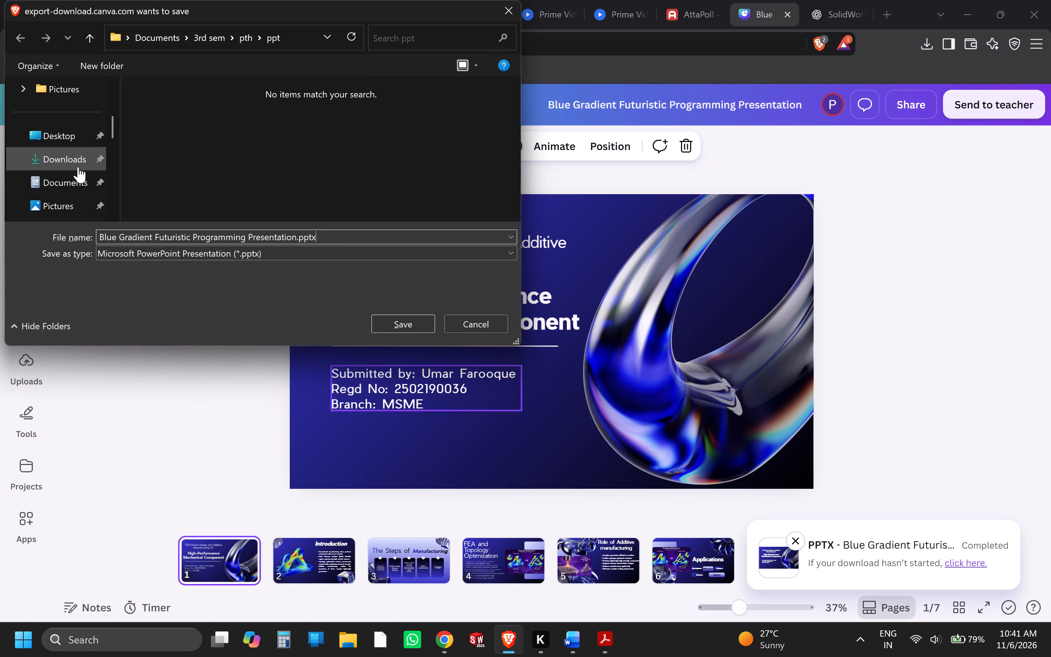
{"action": "scroll", "coordinate": [76, 167], "scroll_direction": "down", "scroll_amount": 3}
{"action": "left_click", "coordinate": [60, 156]}
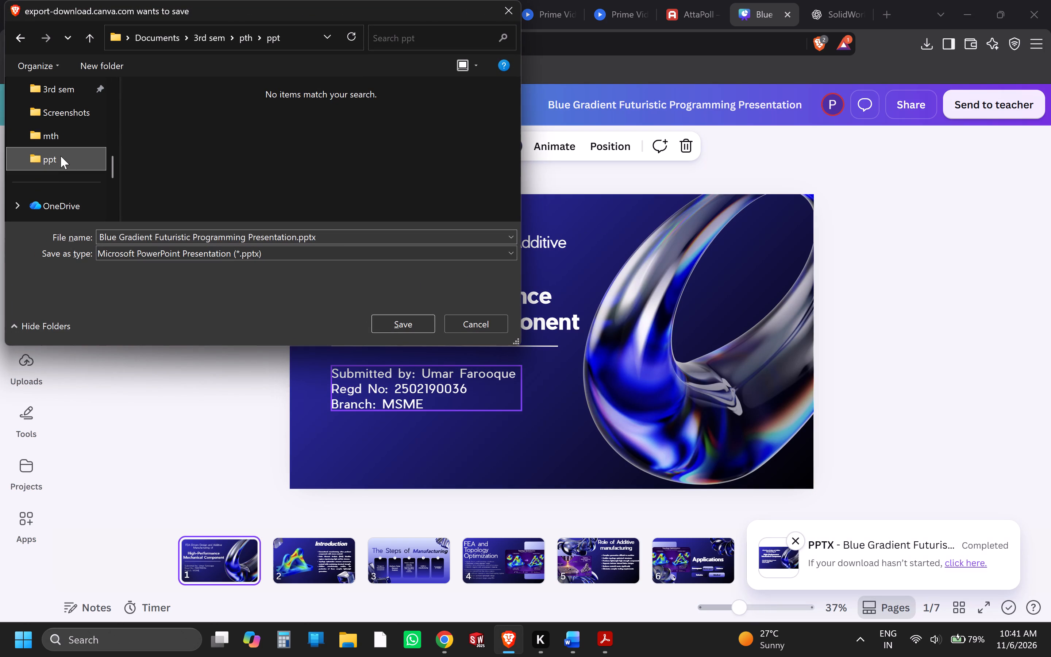
{"action": "double_click", "coordinate": [48, 166]}
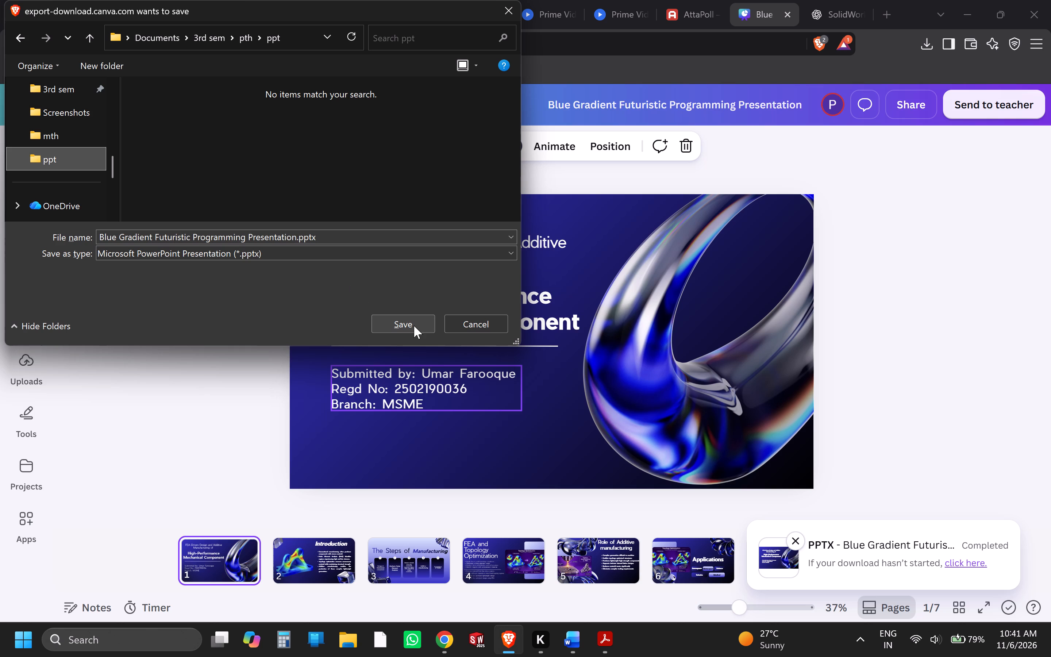
{"action": "left_click", "coordinate": [414, 326]}
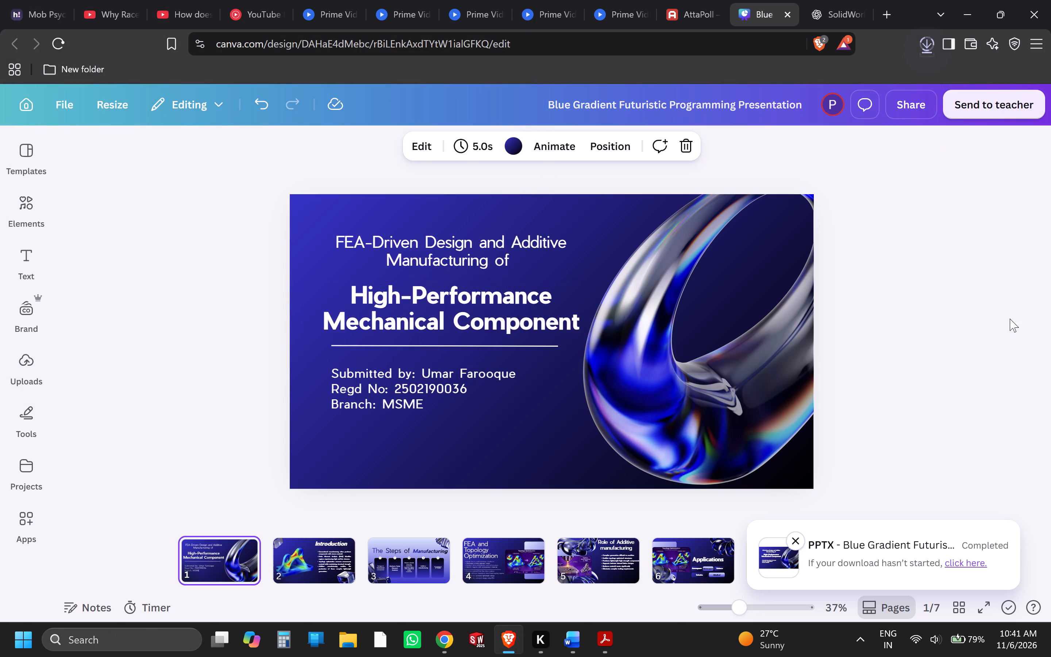
Page through the presentation's slides up to Applications, checking their images and background colours.
{"action": "left_click", "coordinate": [1010, 317]}
{"action": "key", "text": "Right"}
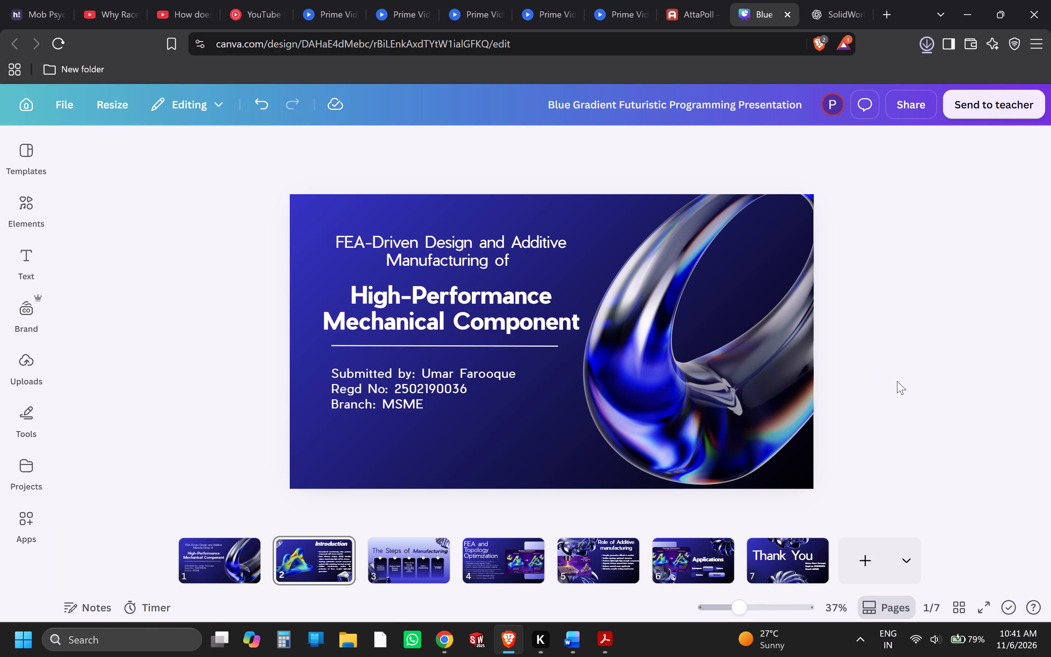
{"action": "key", "text": "Right"}
{"action": "key", "text": "Right"}
{"action": "key", "text": "Right"}
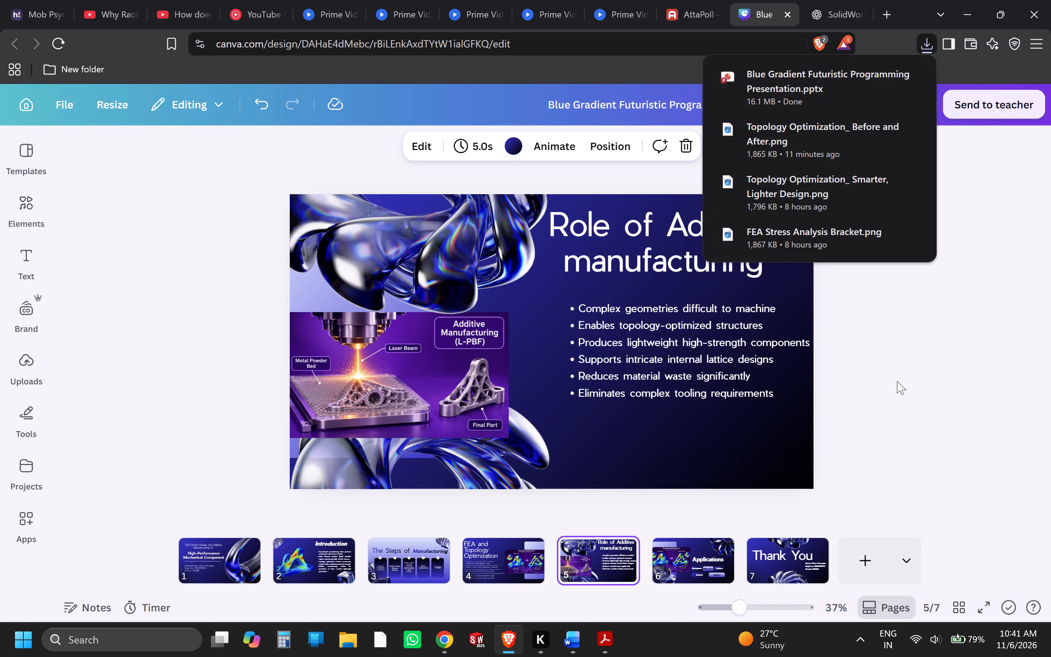
{"action": "key", "text": "Left"}
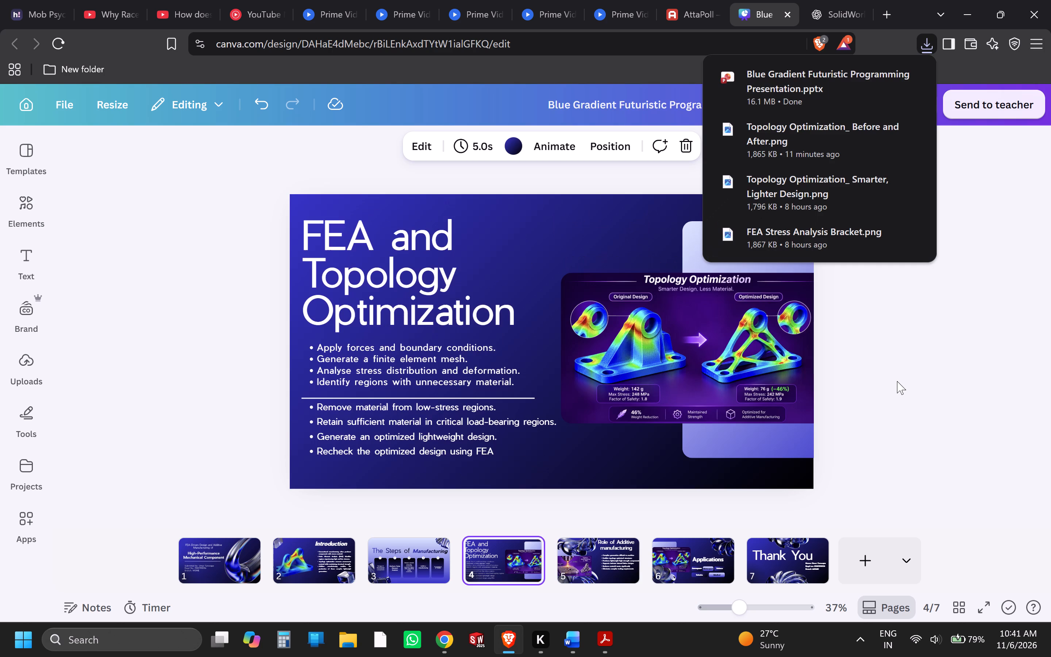
{"action": "key", "text": "Right"}
{"action": "key", "text": "Right"}
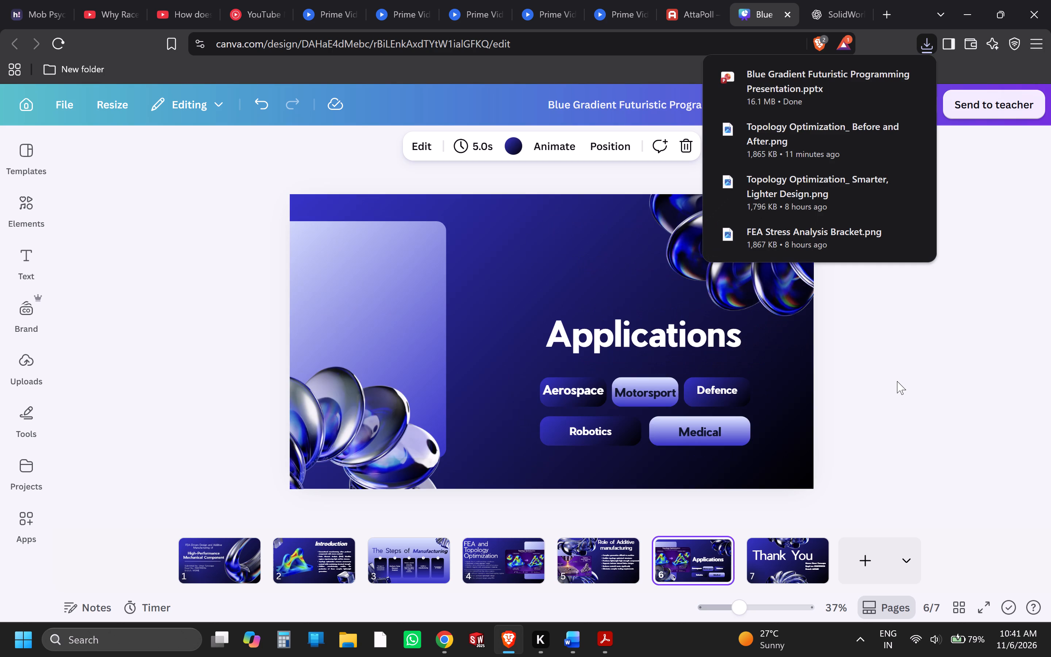
{"action": "left_click", "coordinate": [896, 275]}
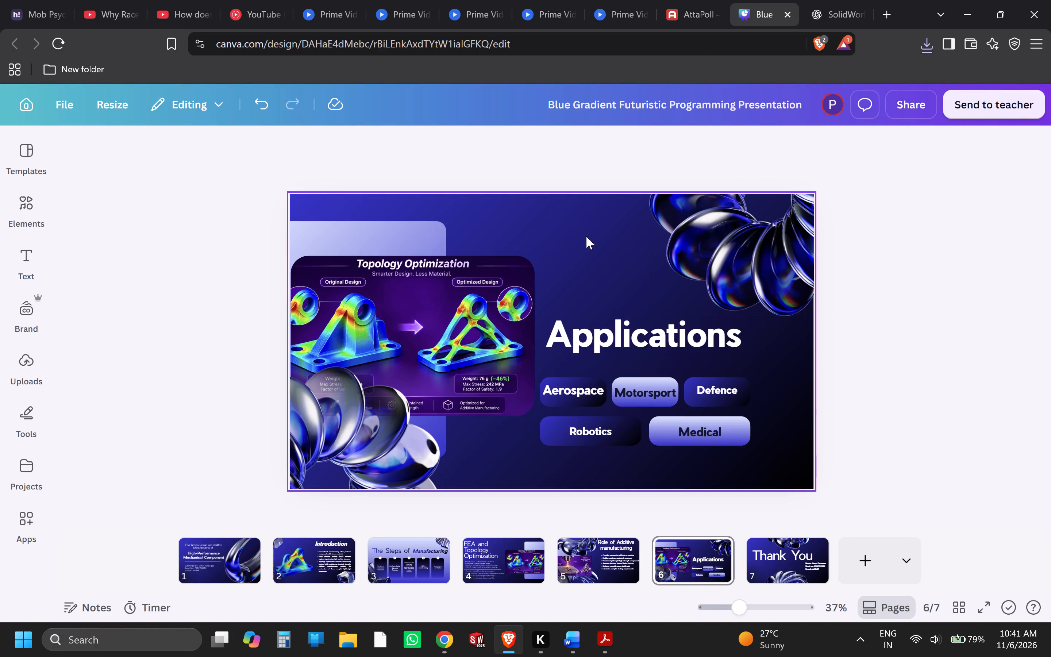
{"action": "left_click", "coordinate": [609, 257]}
{"action": "left_click", "coordinate": [859, 323]}
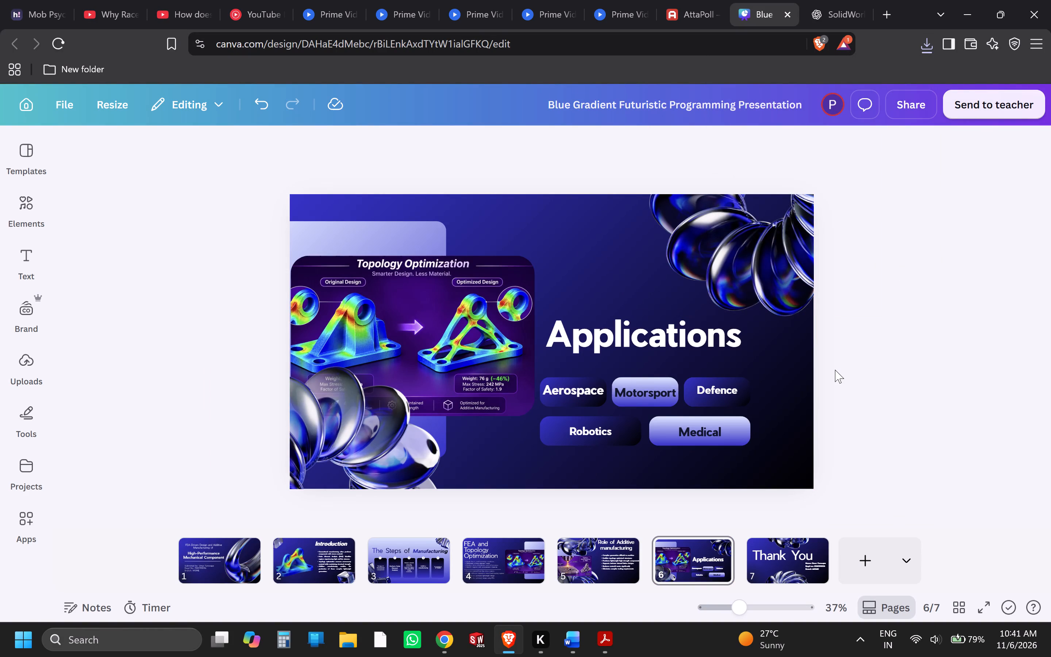
Capture a screenshot of the Applications slide area containing the title, blue background and part of the glass shape.
{"action": "key", "text": "shift+super+s"}
{"action": "left_click_drag", "start_coordinate": [564, 226], "coordinate": [723, 339]}
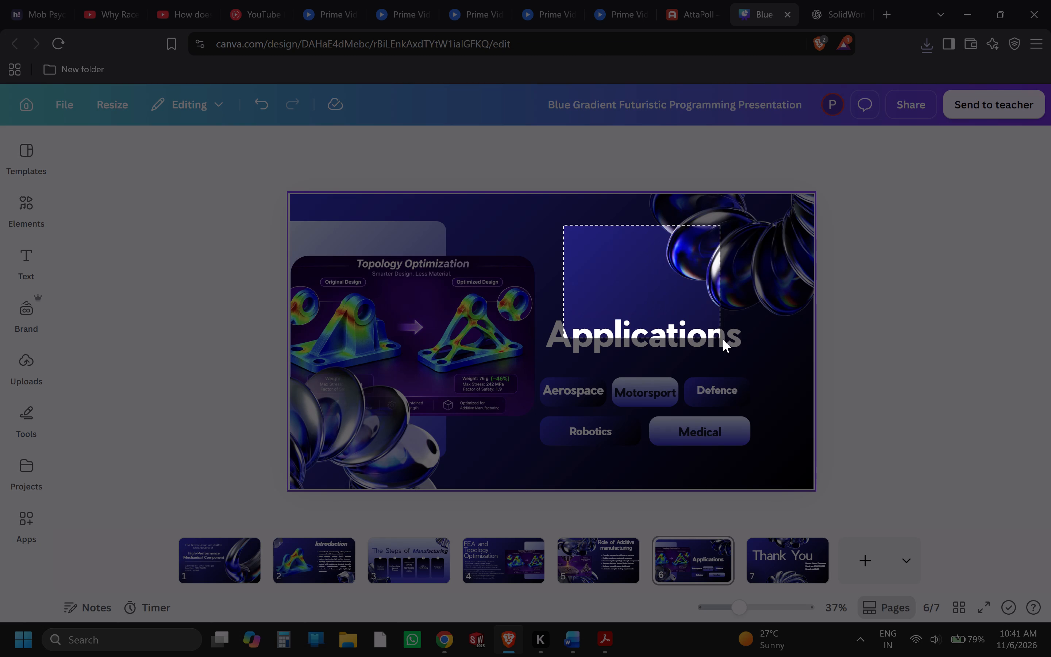
{"action": "left_click_drag", "start_coordinate": [723, 339], "coordinate": [811, 407]}
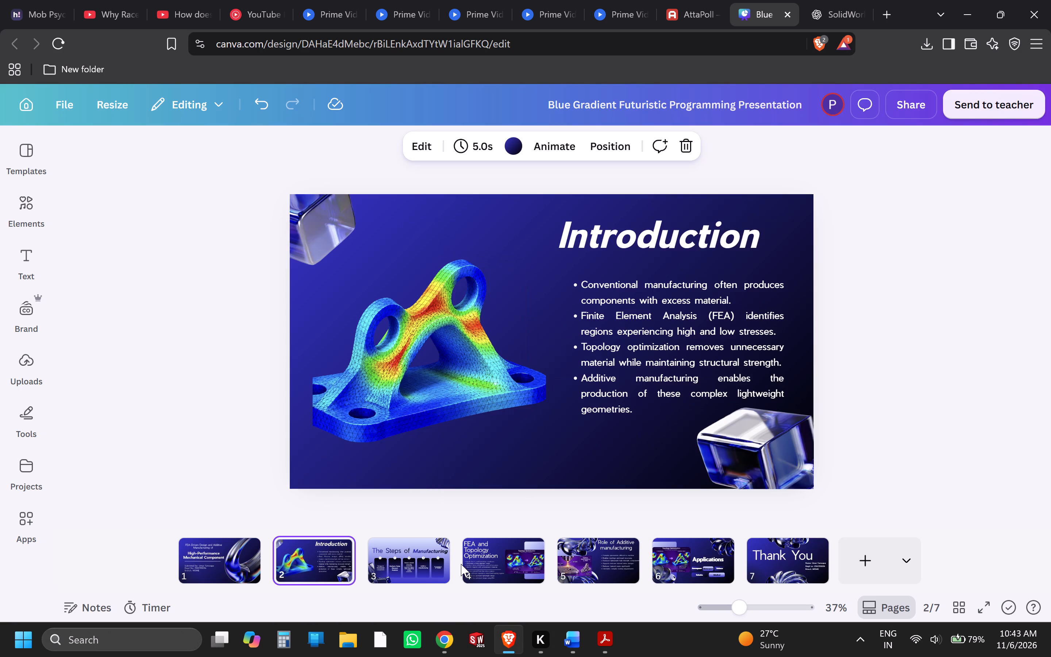
{"action": "left_click", "coordinate": [490, 564]}
{"action": "left_click", "coordinate": [690, 578]}
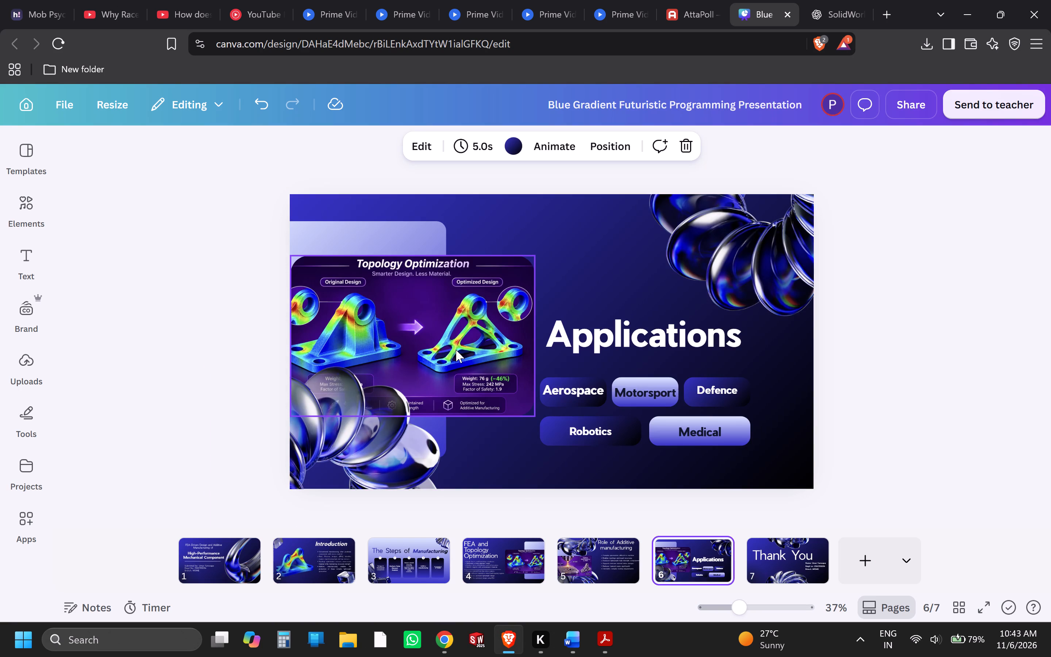
{"action": "left_click", "coordinate": [588, 556]}
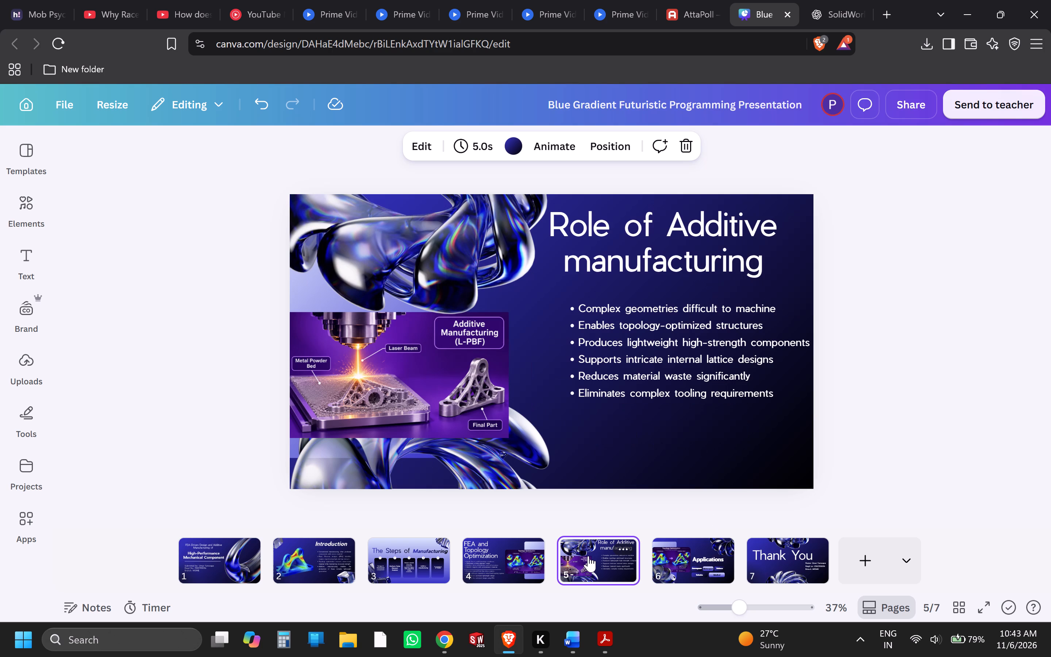
{"action": "left_click", "coordinate": [436, 365]}
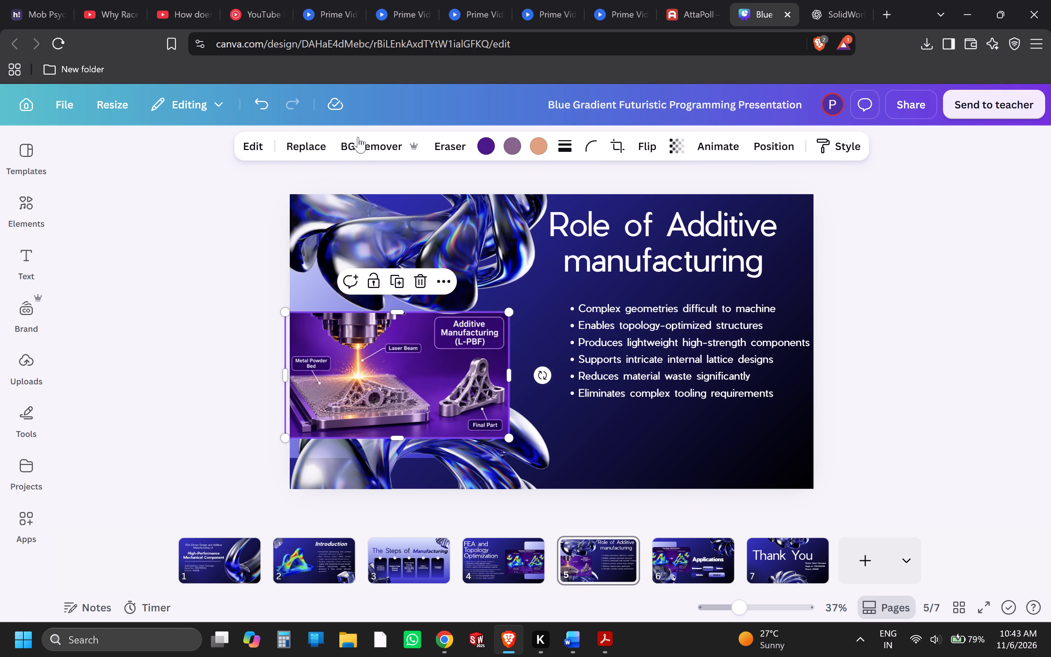
{"action": "left_click", "coordinate": [312, 149]}
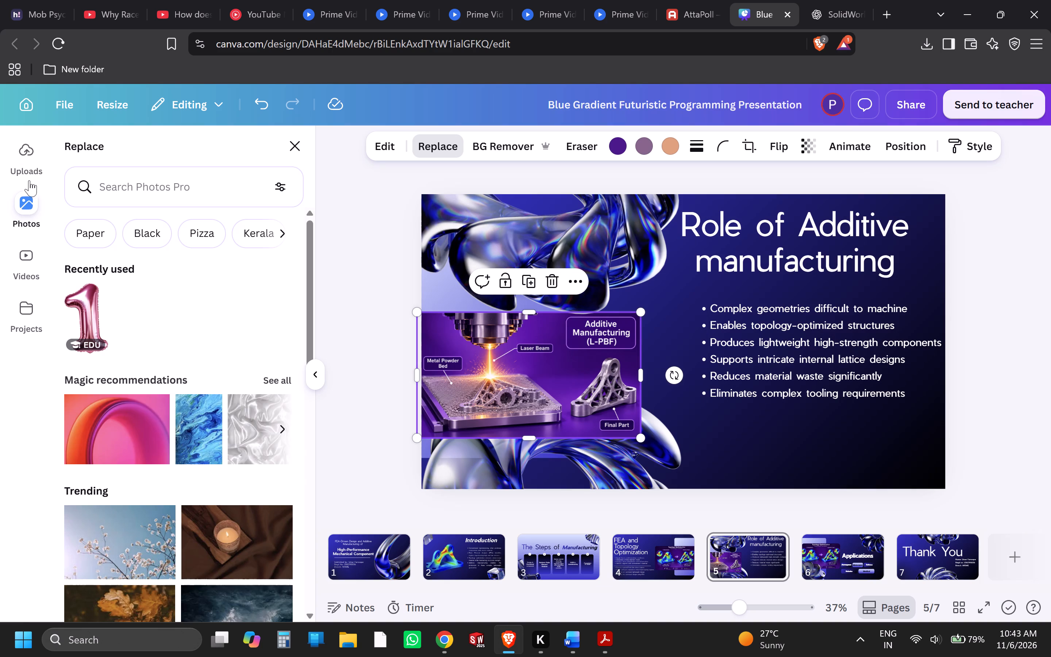
{"action": "left_click", "coordinate": [31, 164]}
{"action": "left_click", "coordinate": [169, 226]}
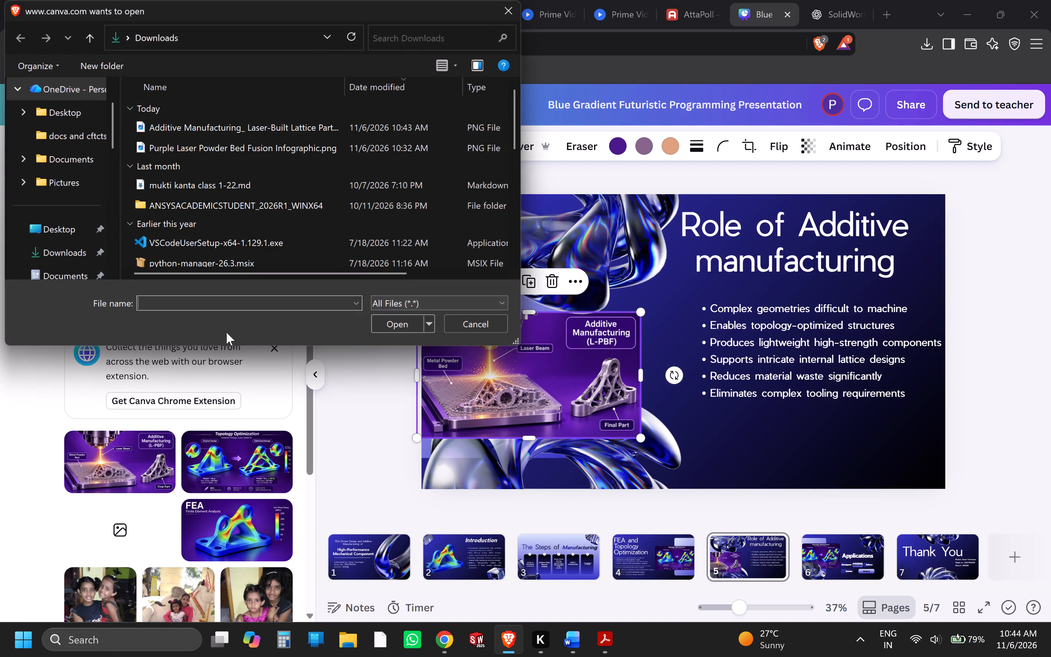
{"action": "left_click", "coordinate": [183, 126]}
{"action": "left_click", "coordinate": [396, 326]}
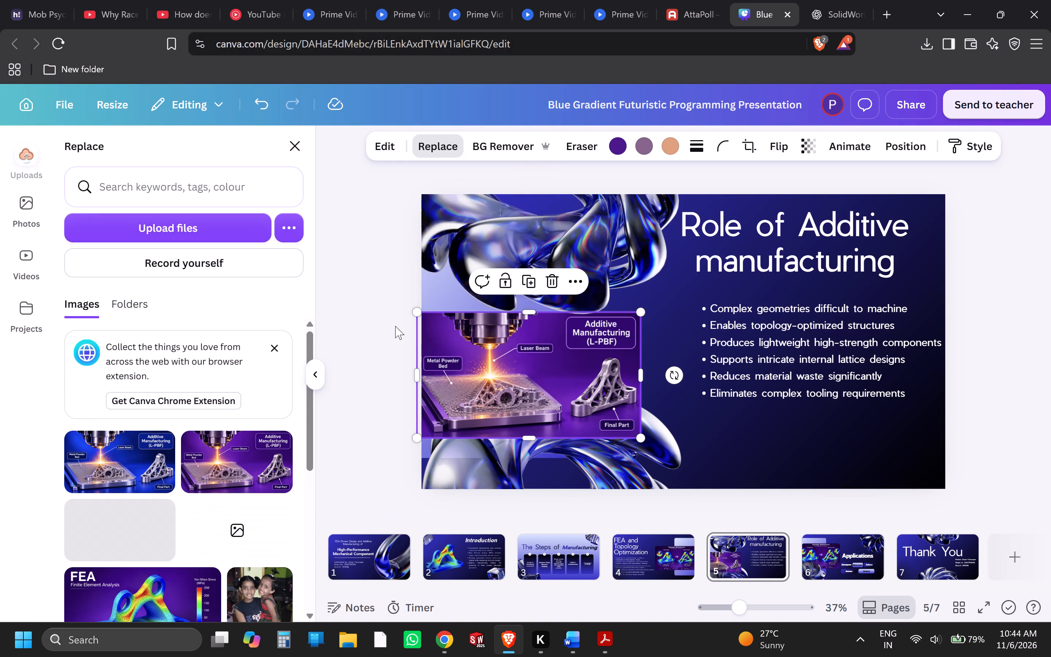
{"action": "left_click", "coordinate": [78, 439]}
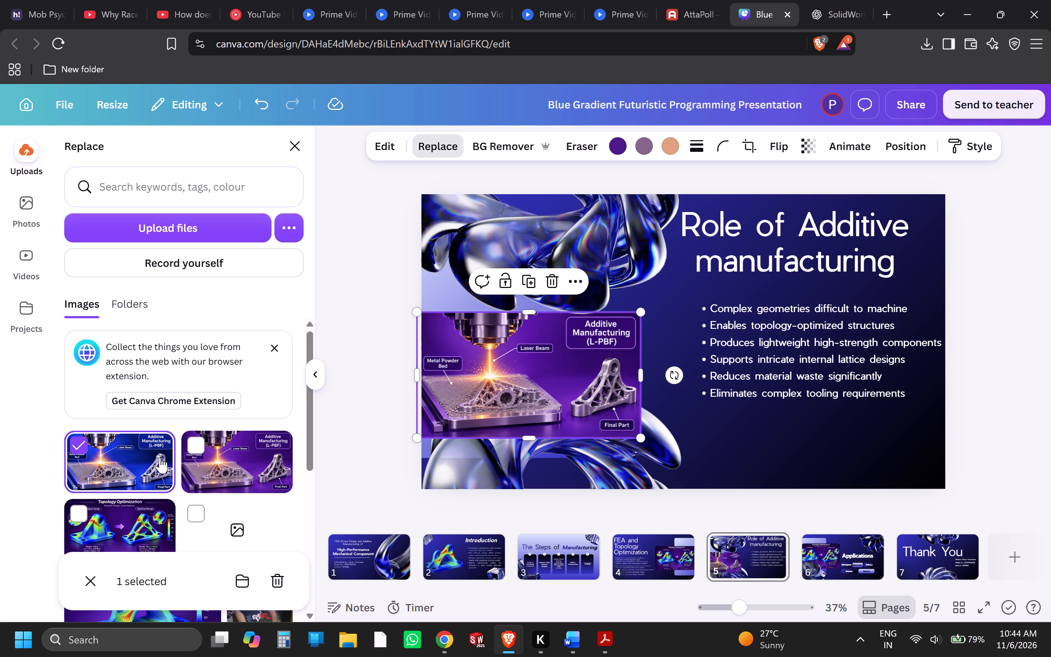
{"action": "double_click", "coordinate": [109, 457]}
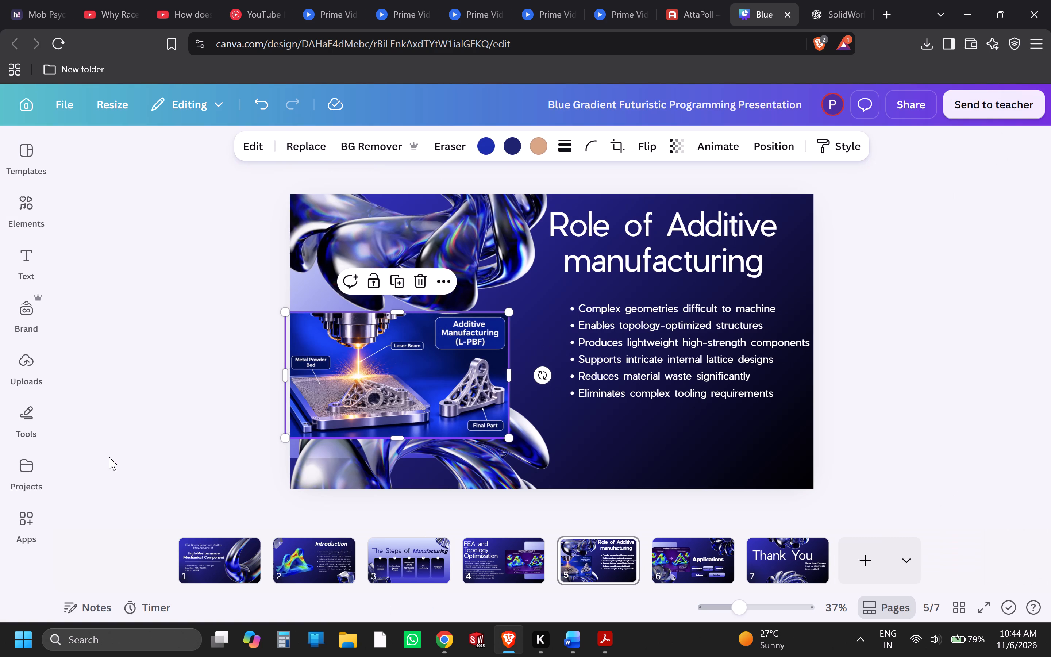
Shift the blue L-PBF image flush with page 5's left edge, enlarge it slightly toward the bullet text, and save.
{"action": "left_click_drag", "start_coordinate": [421, 376], "coordinate": [428, 374]}
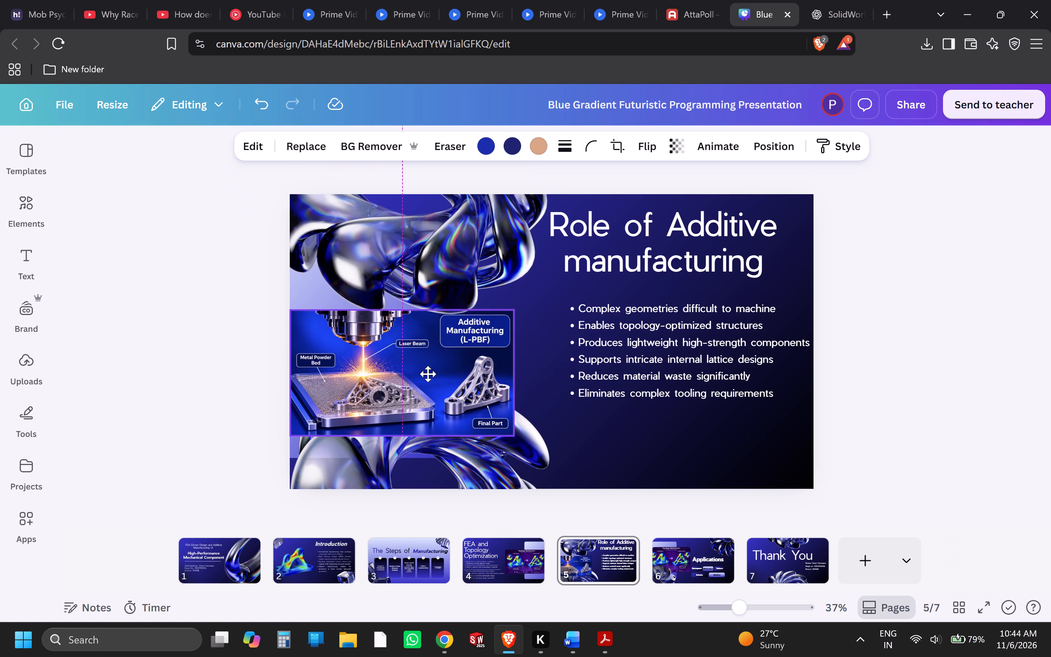
{"action": "left_click_drag", "start_coordinate": [428, 374], "coordinate": [428, 370]}
{"action": "left_click", "coordinate": [625, 424]}
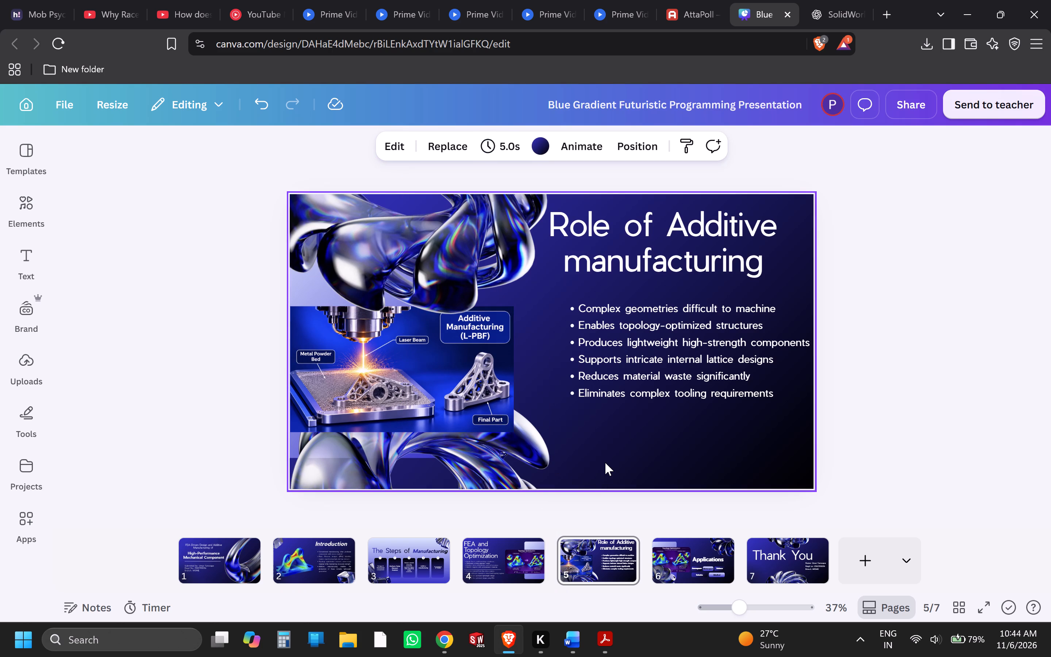
{"action": "left_click", "coordinate": [477, 388]}
{"action": "left_click_drag", "start_coordinate": [513, 426], "coordinate": [525, 443]}
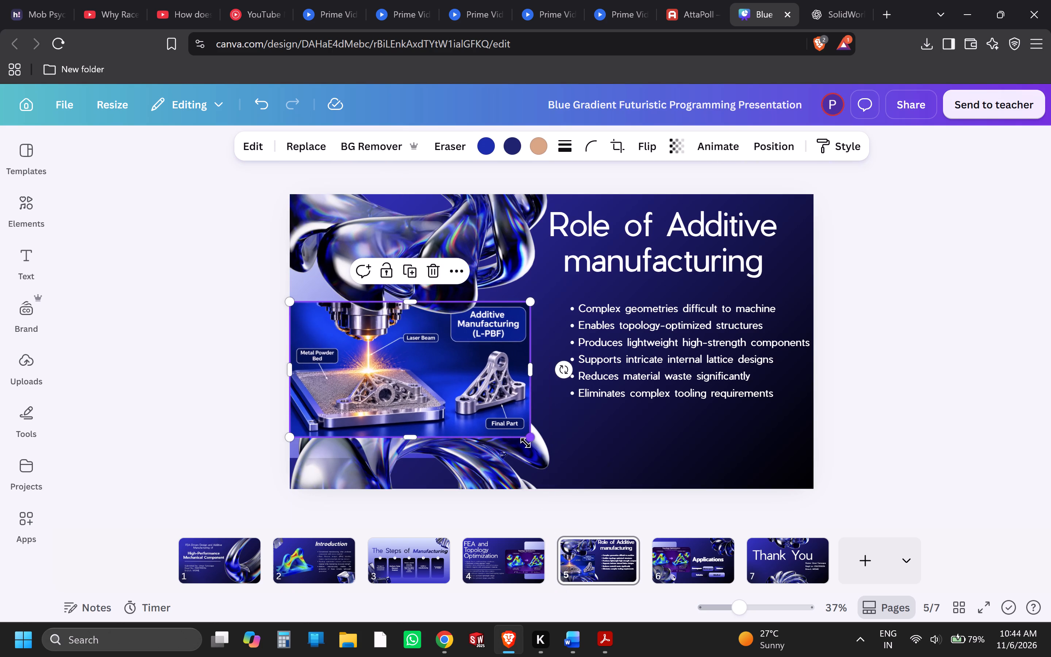
{"action": "left_click", "coordinate": [595, 439]}
{"action": "left_click", "coordinate": [504, 381]}
{"action": "left_click_drag", "start_coordinate": [530, 371], "coordinate": [535, 370]}
{"action": "left_click", "coordinate": [584, 455]}
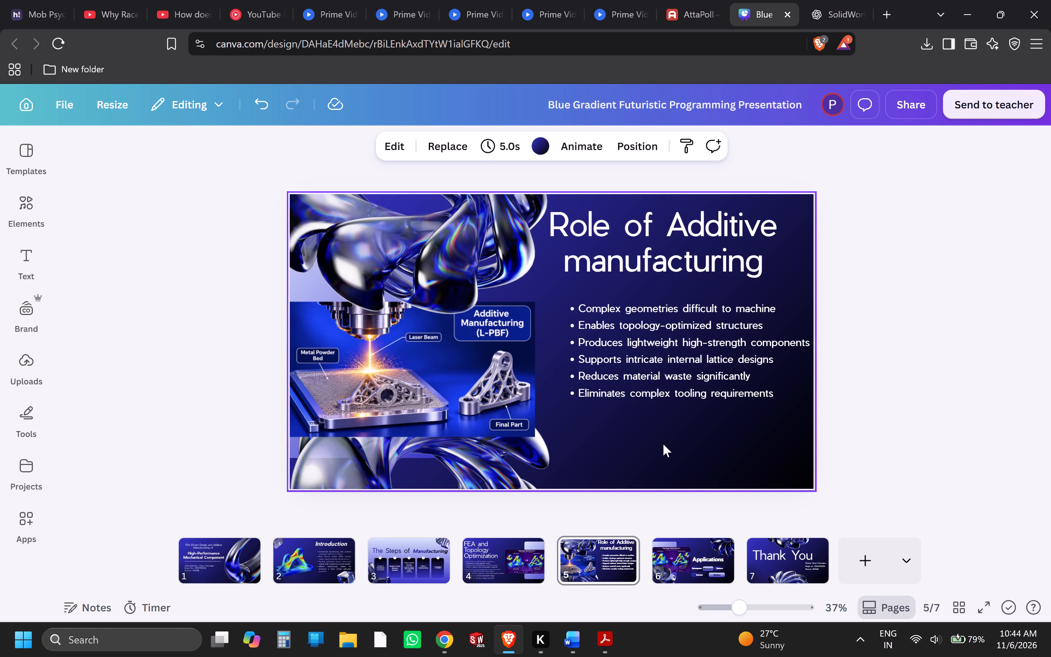
{"action": "left_click", "coordinate": [611, 444]}
{"action": "left_click", "coordinate": [851, 393]}
{"action": "key", "text": "ctrl+s"}
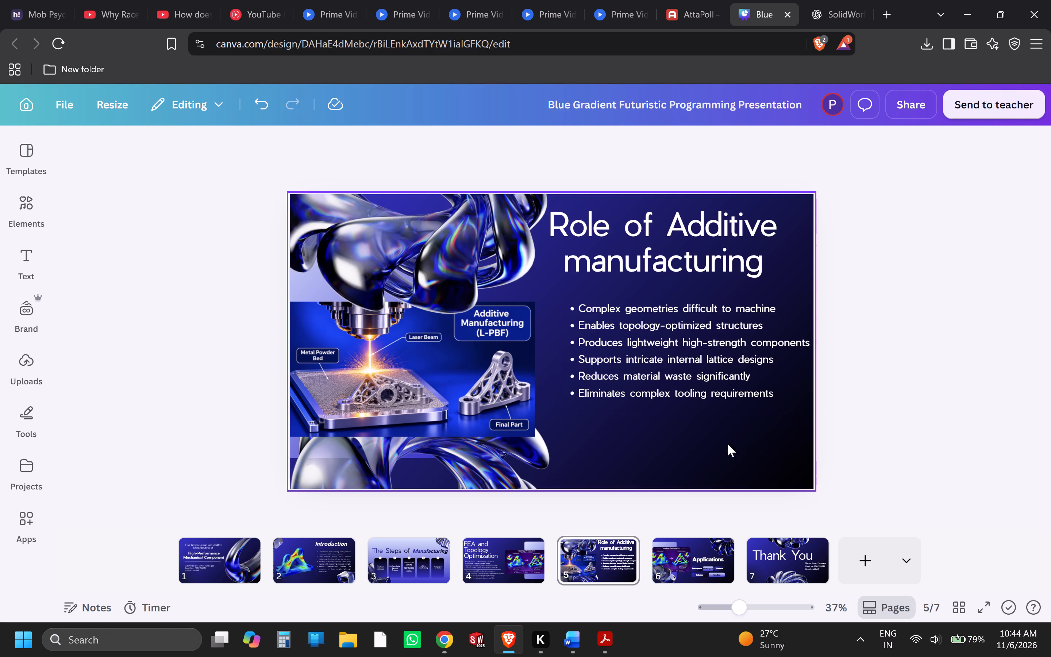
On the Applications page, move the Topology Optimization image upward so its weight and stress labels clear the glass shape.
{"action": "left_click", "coordinate": [681, 552]}
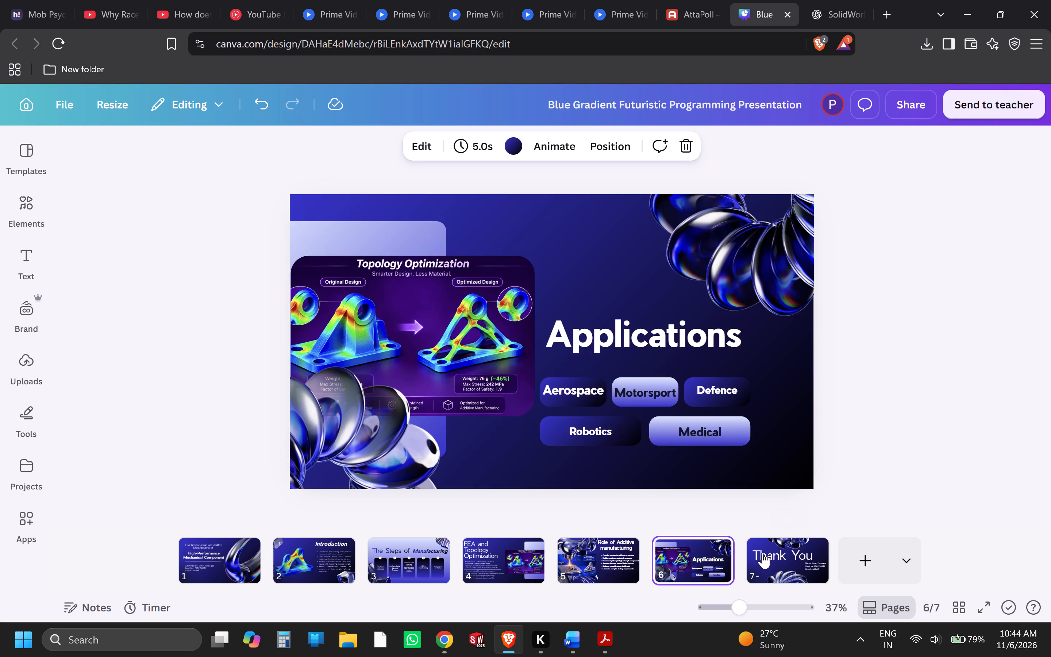
{"action": "left_click_drag", "start_coordinate": [476, 343], "coordinate": [478, 314]}
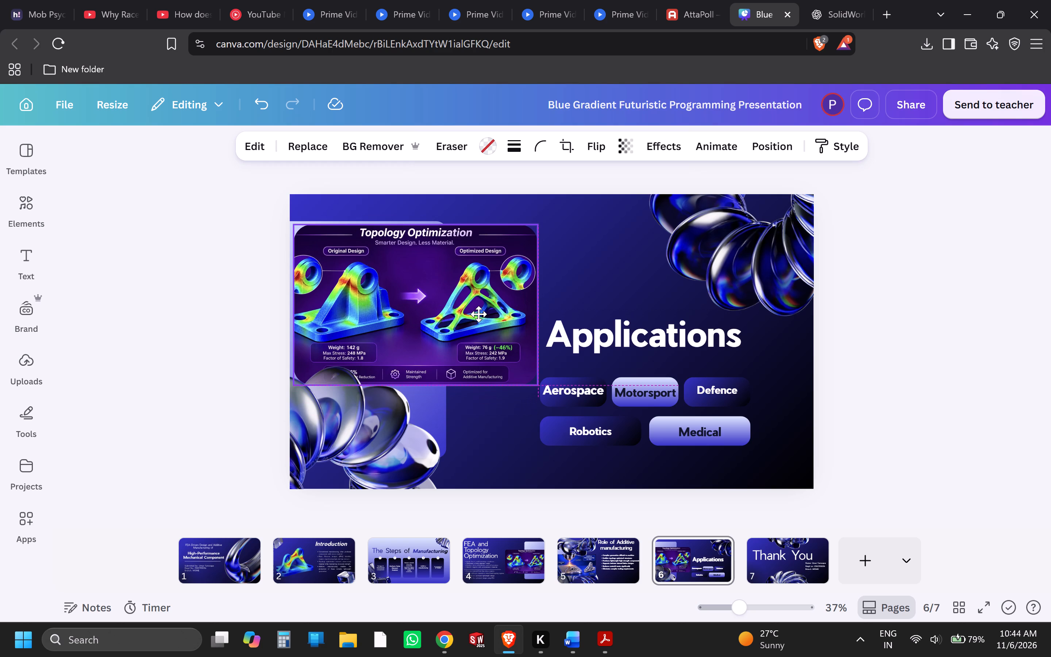
{"action": "left_click_drag", "start_coordinate": [478, 314], "coordinate": [478, 317]}
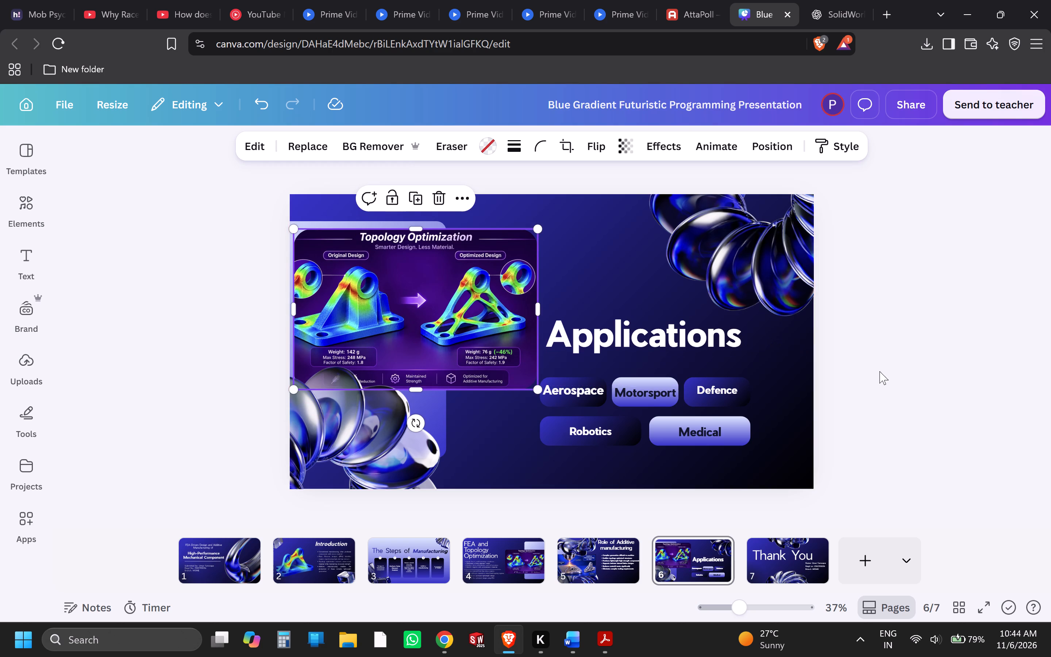
{"action": "left_click", "coordinate": [885, 368]}
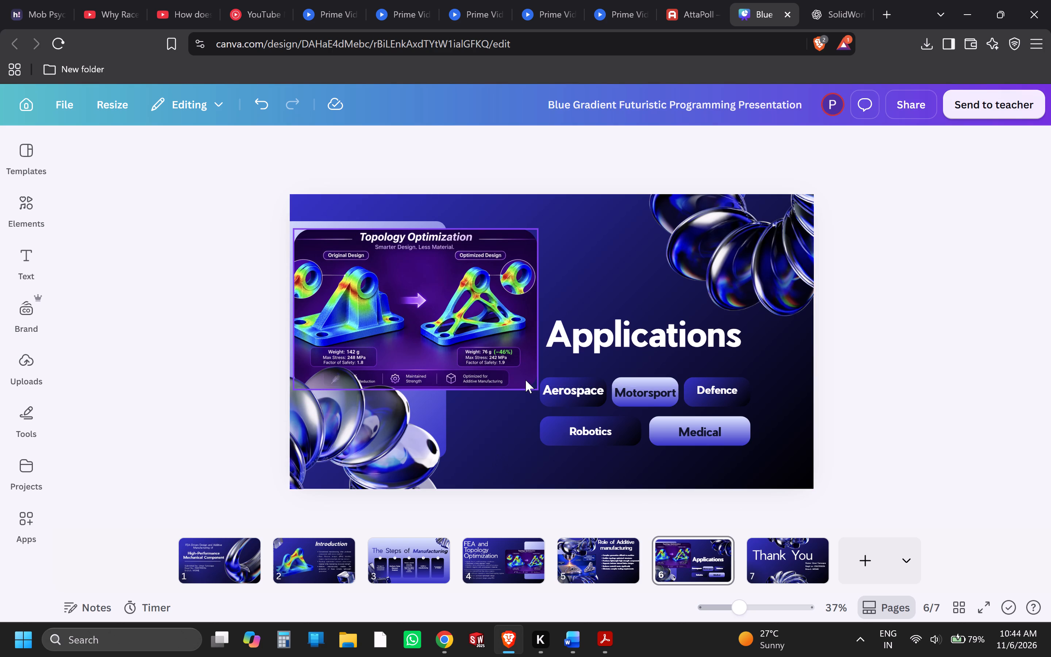
{"action": "left_click", "coordinate": [871, 349]}
Check the FEA and Topology Optimization page, return to the title page and save the presentation.
{"action": "left_click", "coordinate": [501, 552]}
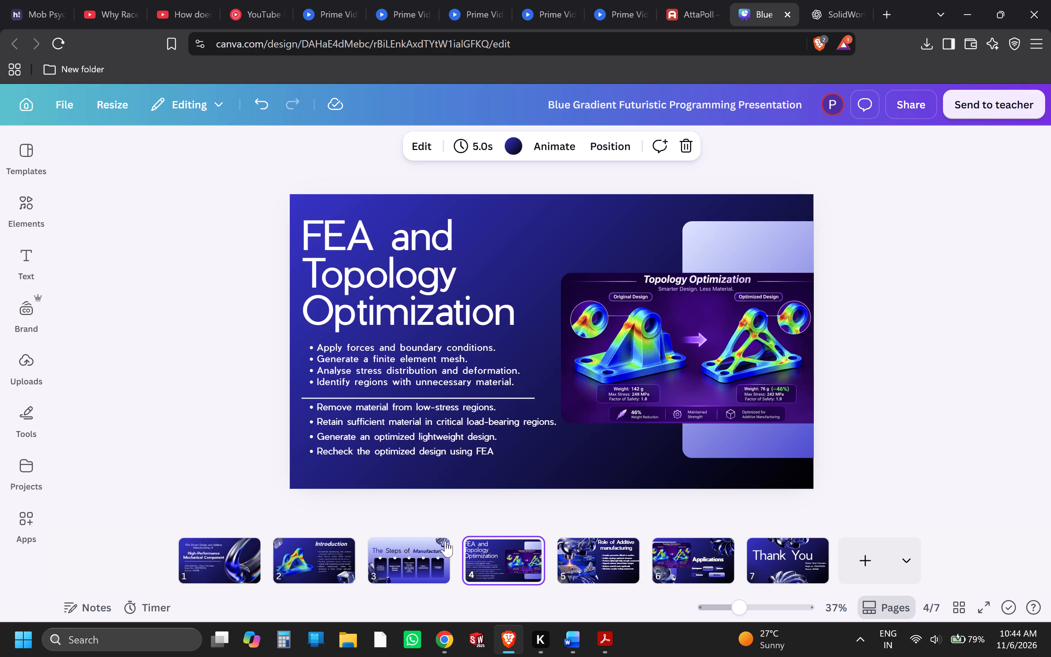
{"action": "left_click", "coordinate": [253, 552]}
{"action": "key", "text": "ctrl+s"}
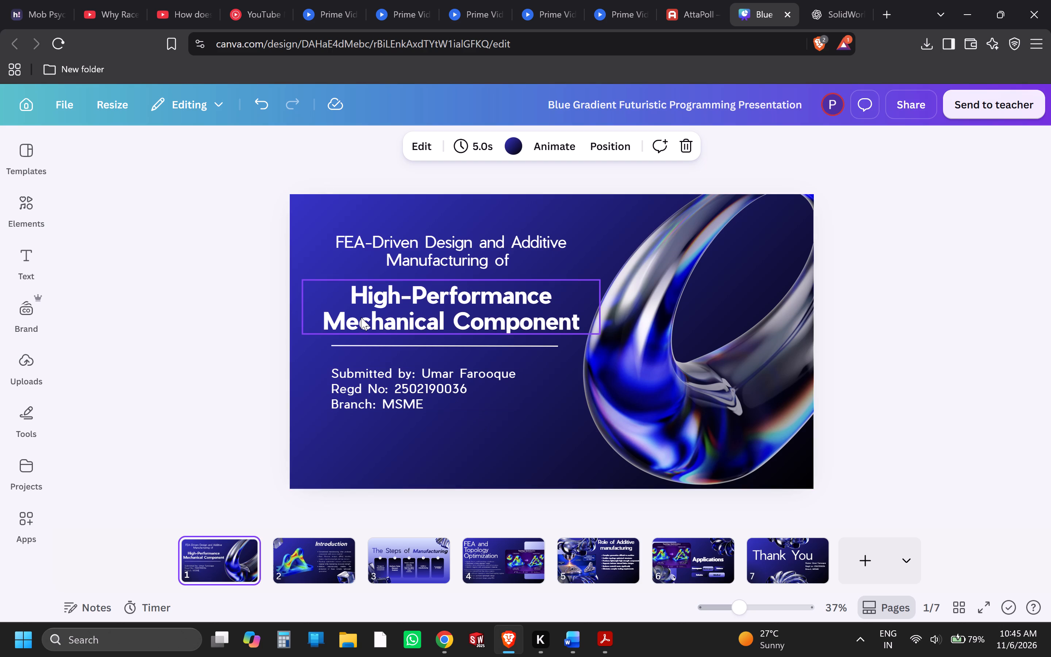
{"action": "left_click", "coordinate": [922, 310]}
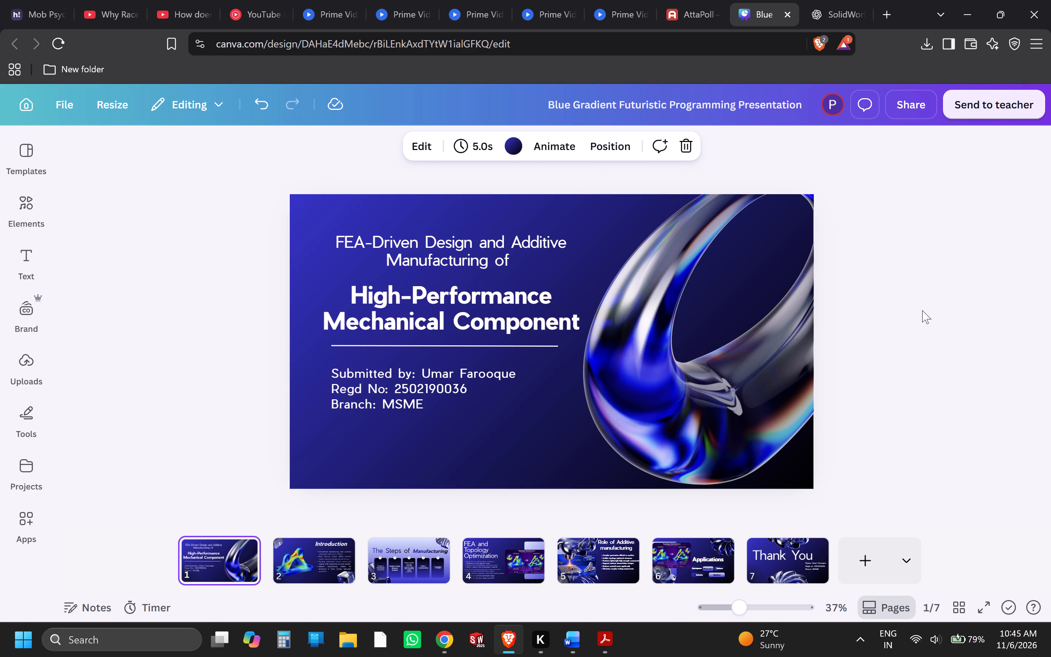
{"action": "left_click", "coordinate": [908, 337]}
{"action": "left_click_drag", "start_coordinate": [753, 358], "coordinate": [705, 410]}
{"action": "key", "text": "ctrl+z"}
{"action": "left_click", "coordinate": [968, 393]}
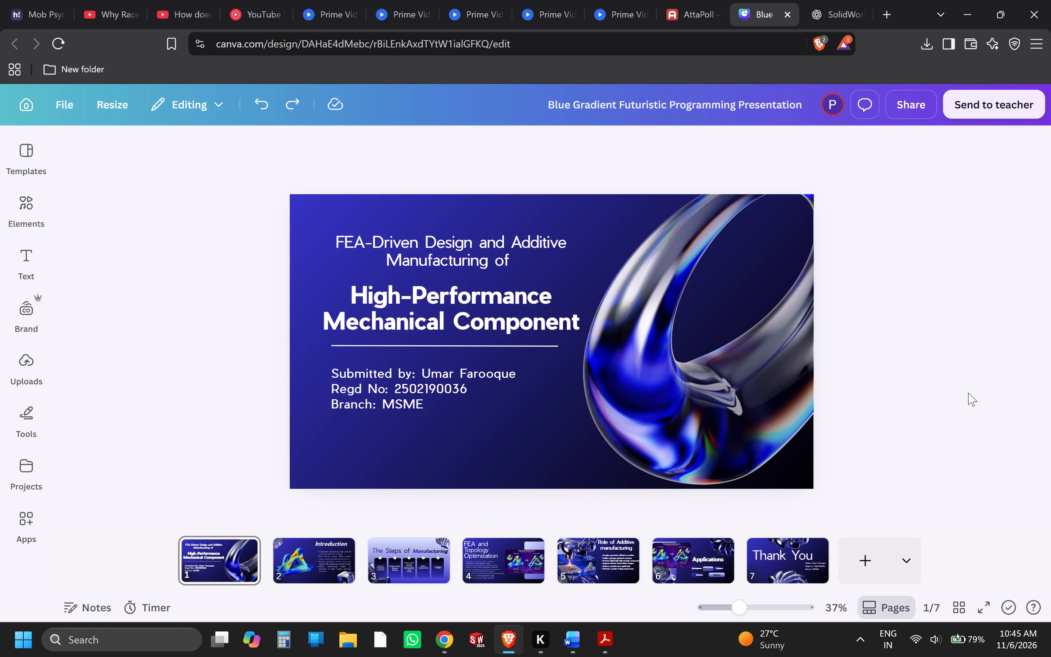
Save the design and download all pages as PPTX into the ppt folder, naming it "final python ppt" plus registration number and "_umar".
{"action": "key", "text": "ctrl+s"}
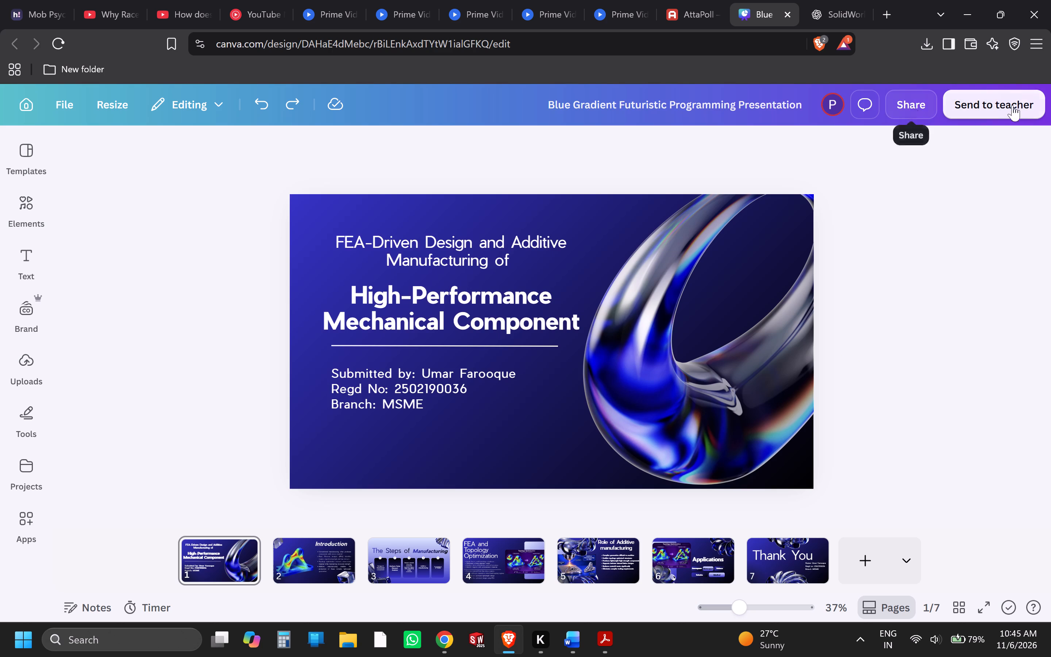
{"action": "left_click", "coordinate": [917, 115]}
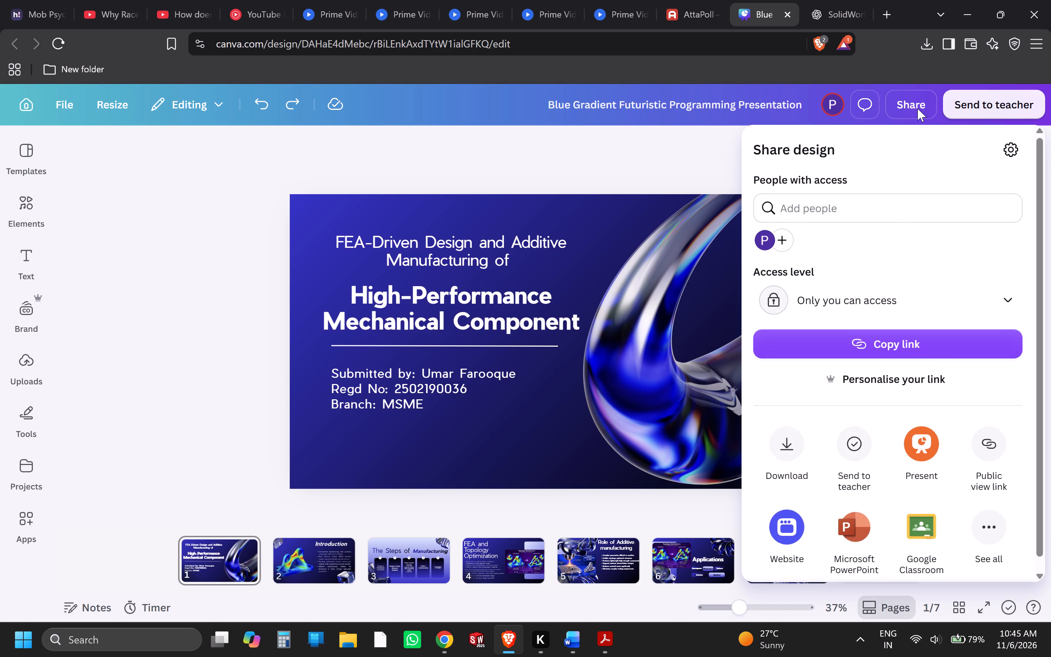
{"action": "left_click", "coordinate": [776, 452]}
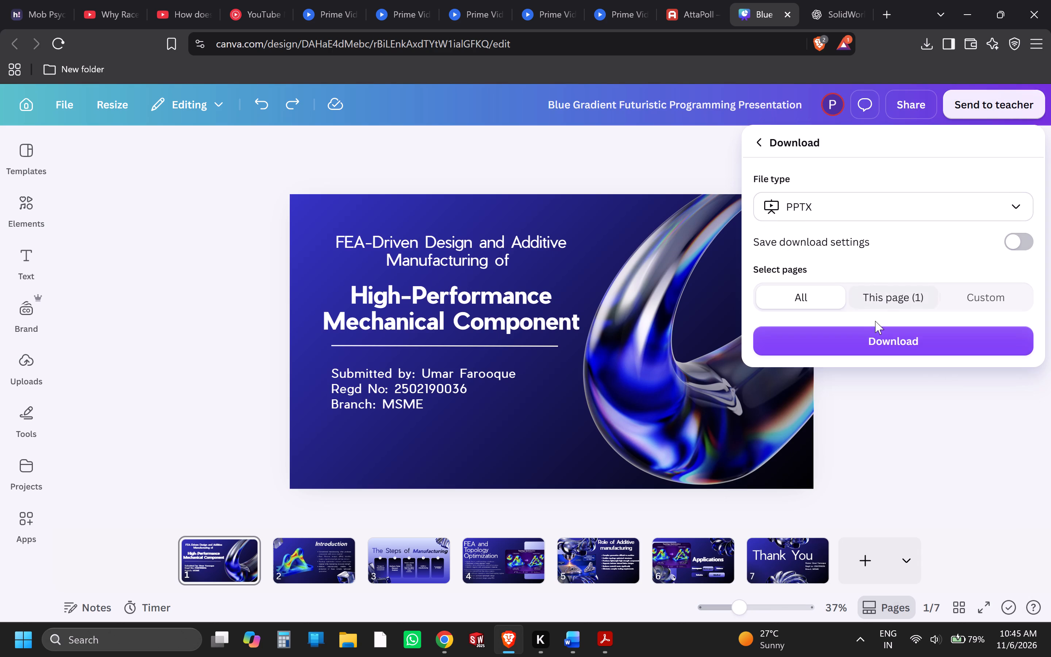
{"action": "left_click", "coordinate": [877, 342]}
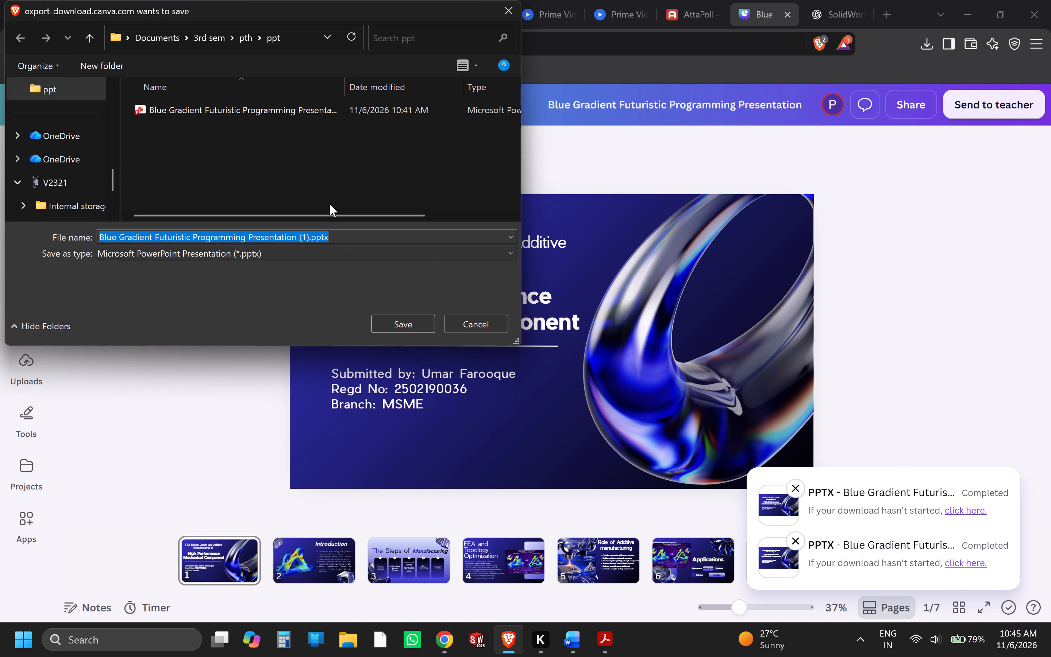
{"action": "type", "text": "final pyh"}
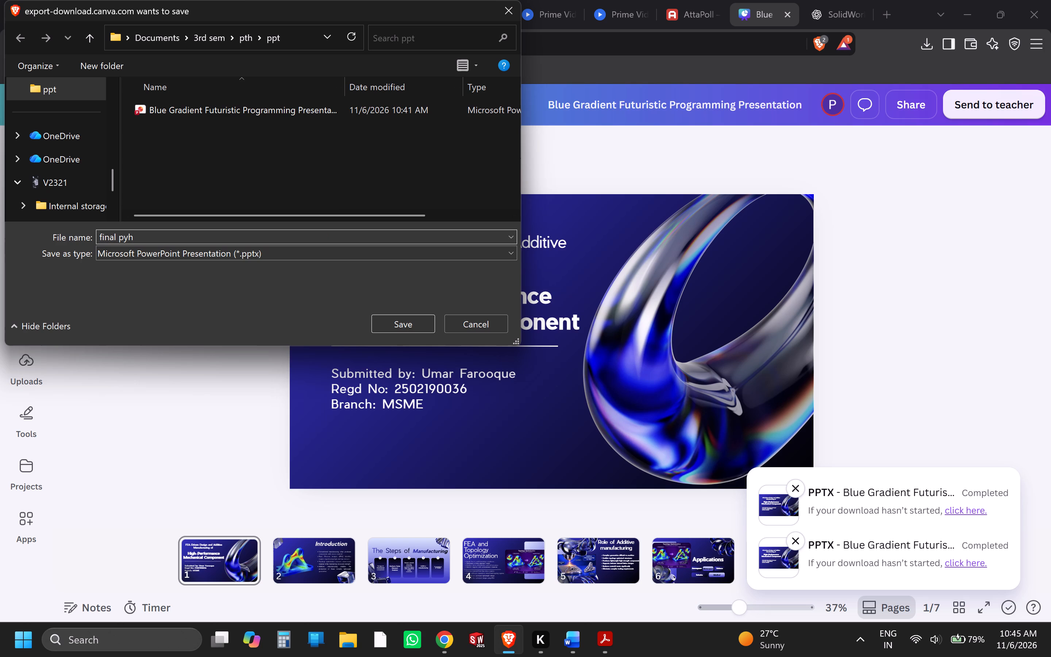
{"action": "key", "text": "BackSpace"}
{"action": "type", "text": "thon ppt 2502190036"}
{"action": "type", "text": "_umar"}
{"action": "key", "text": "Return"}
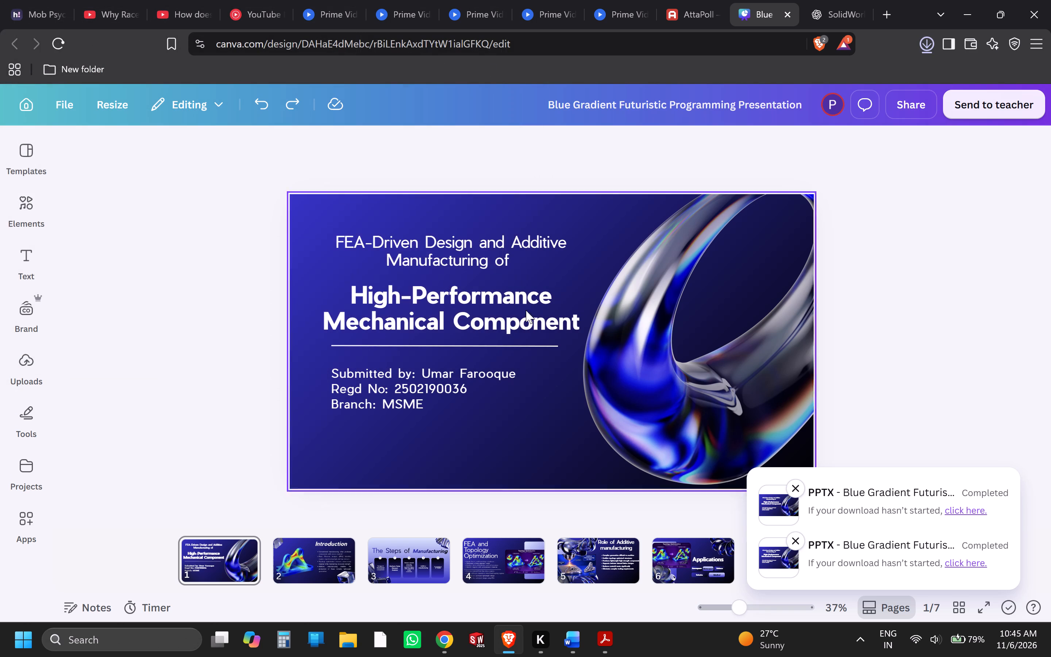
Switch to File Explorer, open the ppt folder, and remove ppt, mth and TBM Inch Sample Parts from Quick access.
{"action": "left_click", "coordinate": [339, 649]}
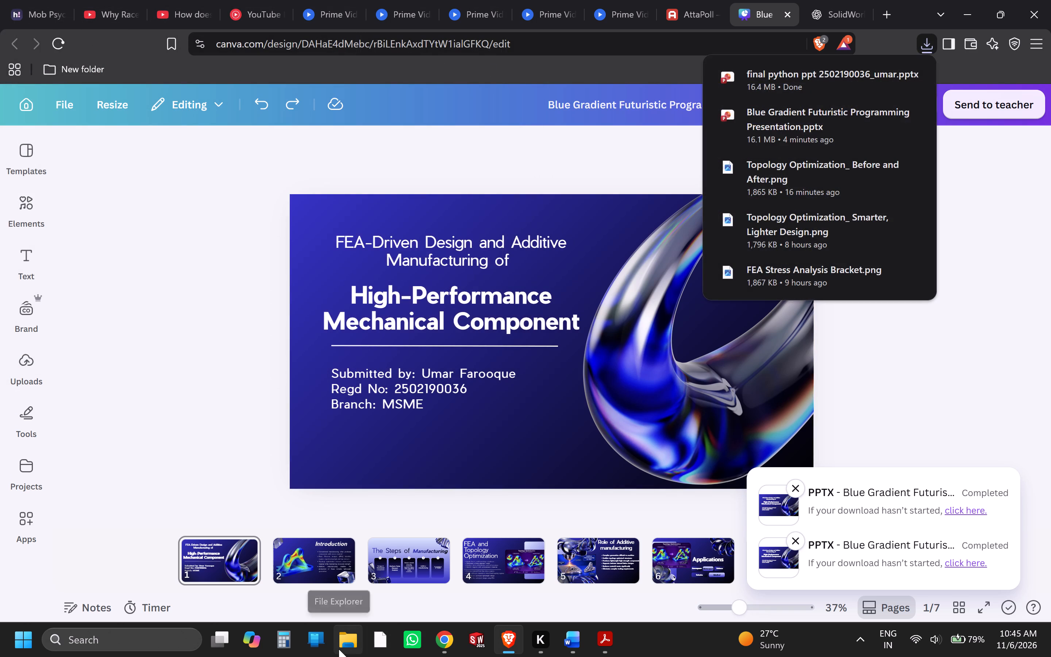
{"action": "left_click", "coordinate": [40, 530]}
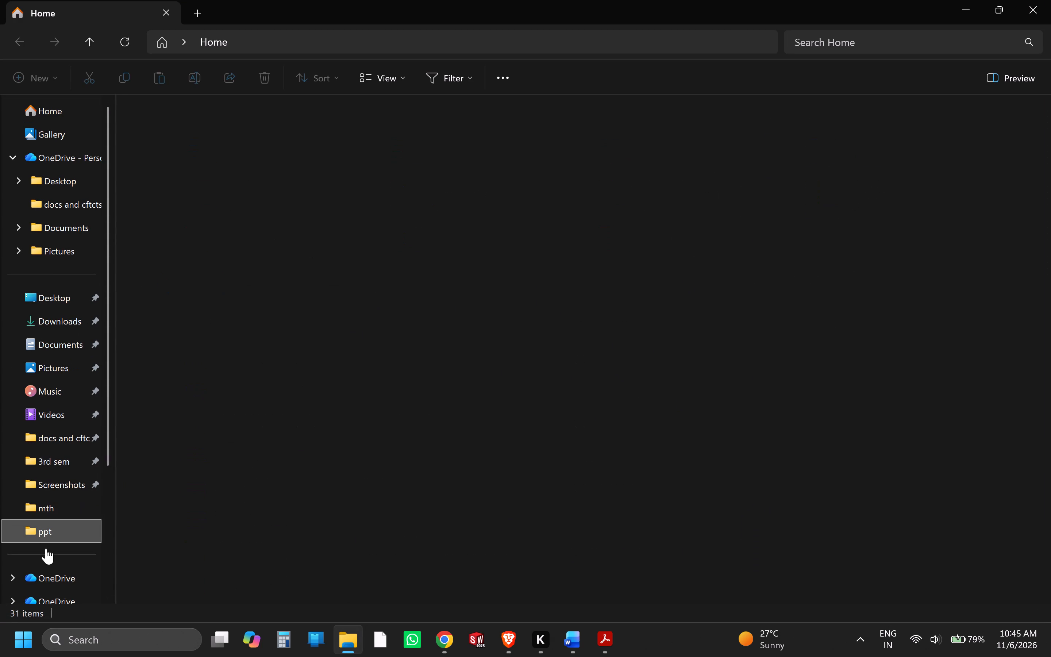
{"action": "right_click", "coordinate": [51, 524]}
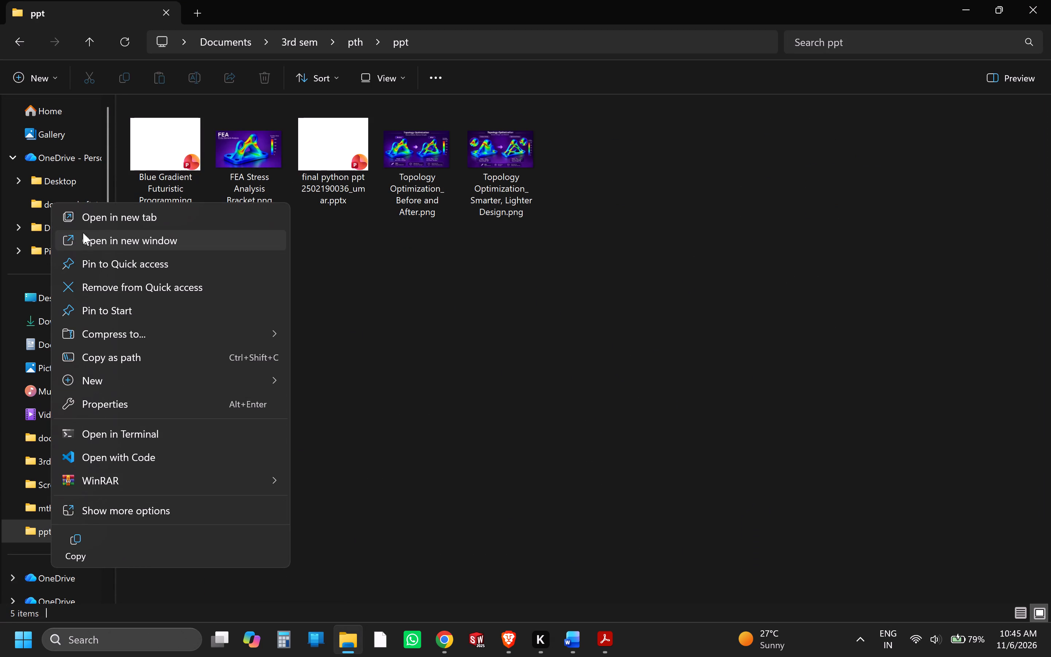
{"action": "left_click", "coordinate": [102, 289]}
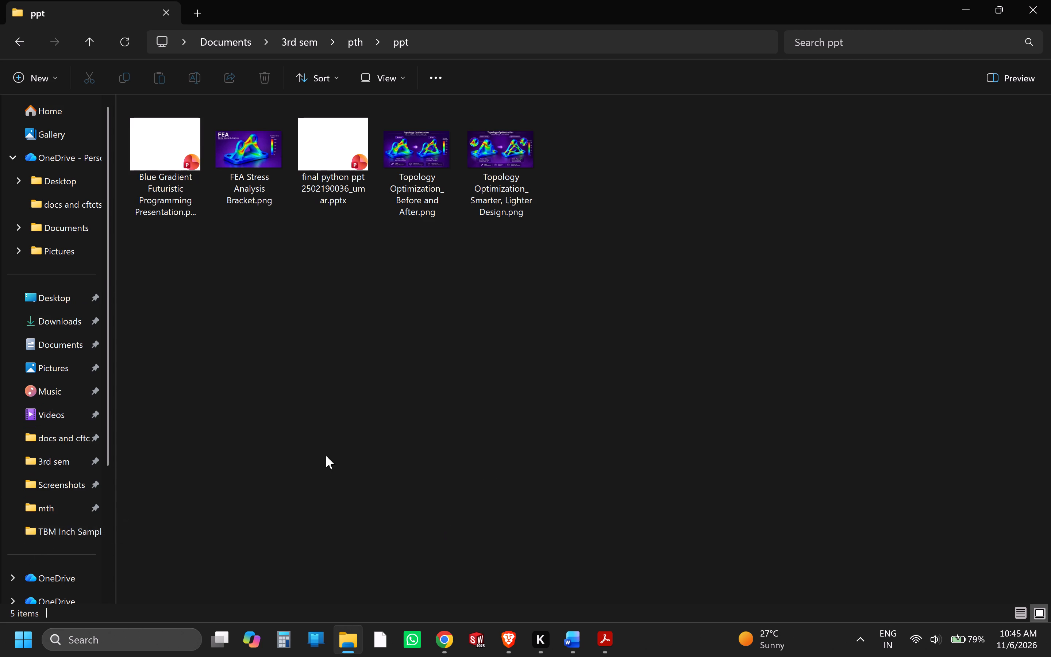
{"action": "right_click", "coordinate": [35, 508]}
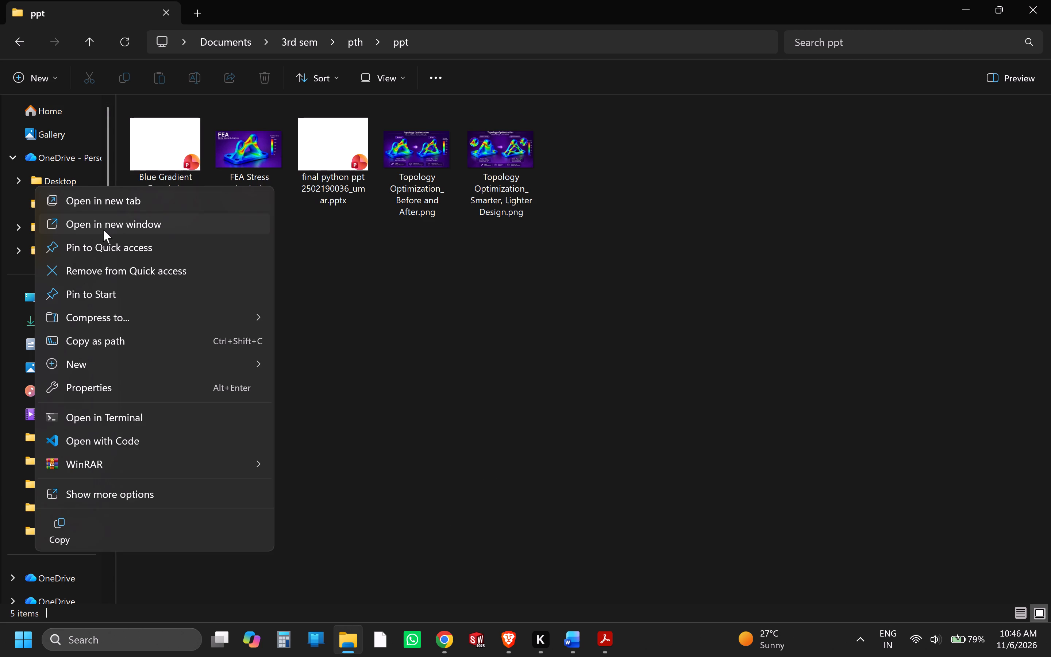
{"action": "left_click", "coordinate": [95, 276]}
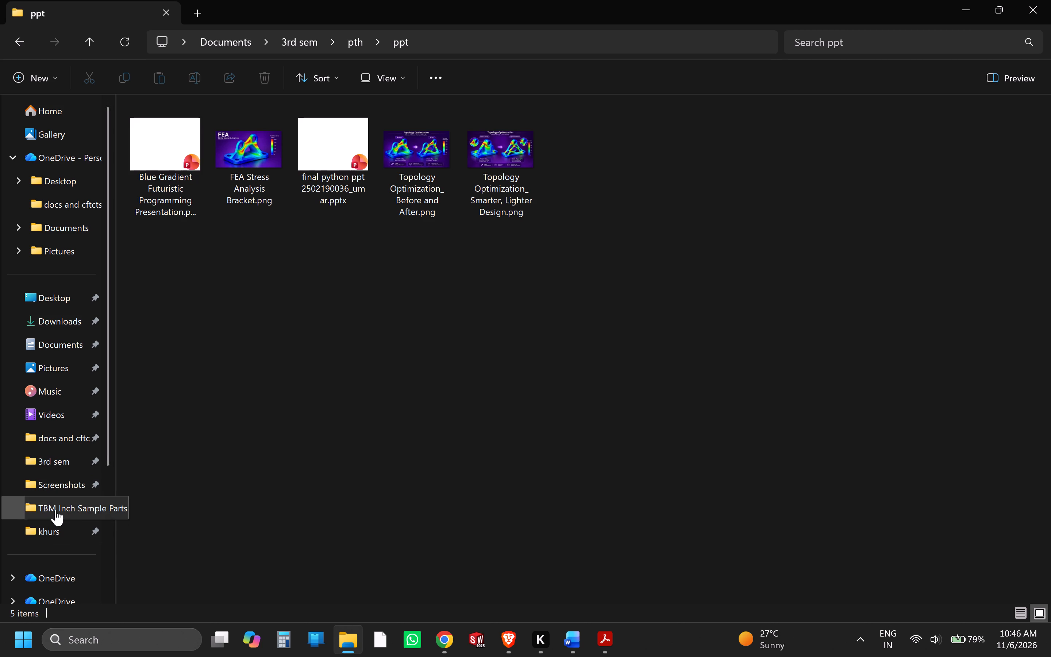
{"action": "right_click", "coordinate": [54, 511]}
{"action": "left_click", "coordinate": [137, 282]}
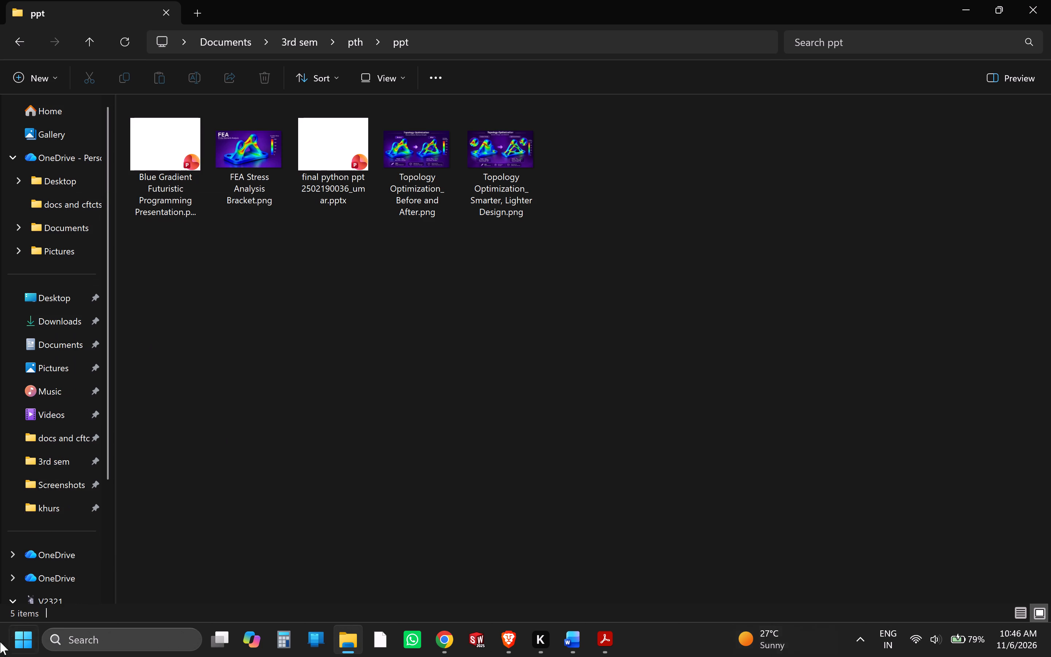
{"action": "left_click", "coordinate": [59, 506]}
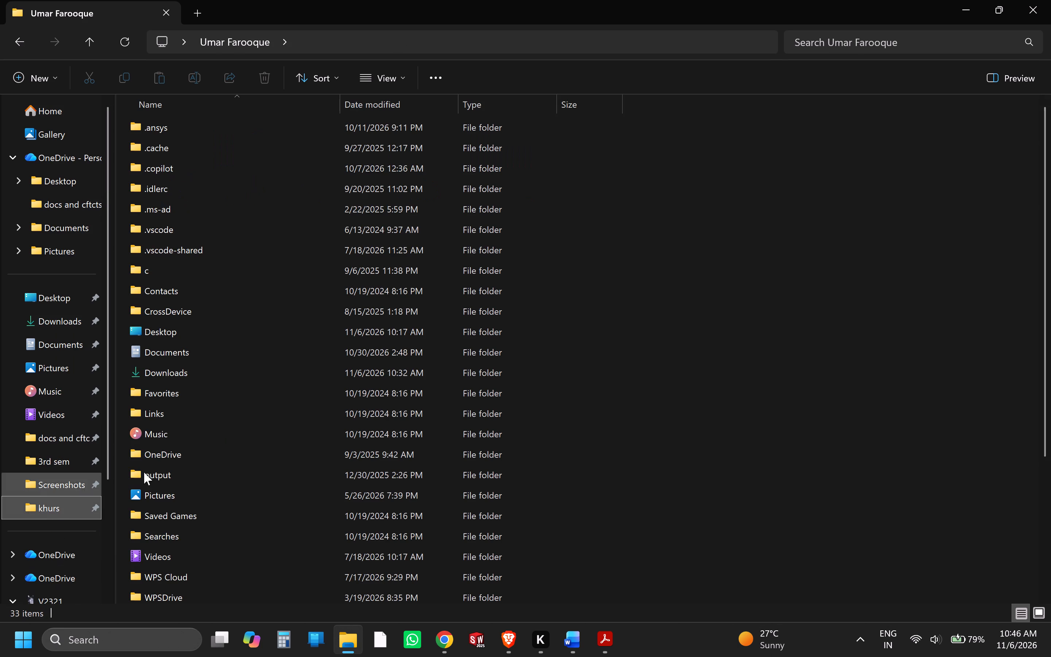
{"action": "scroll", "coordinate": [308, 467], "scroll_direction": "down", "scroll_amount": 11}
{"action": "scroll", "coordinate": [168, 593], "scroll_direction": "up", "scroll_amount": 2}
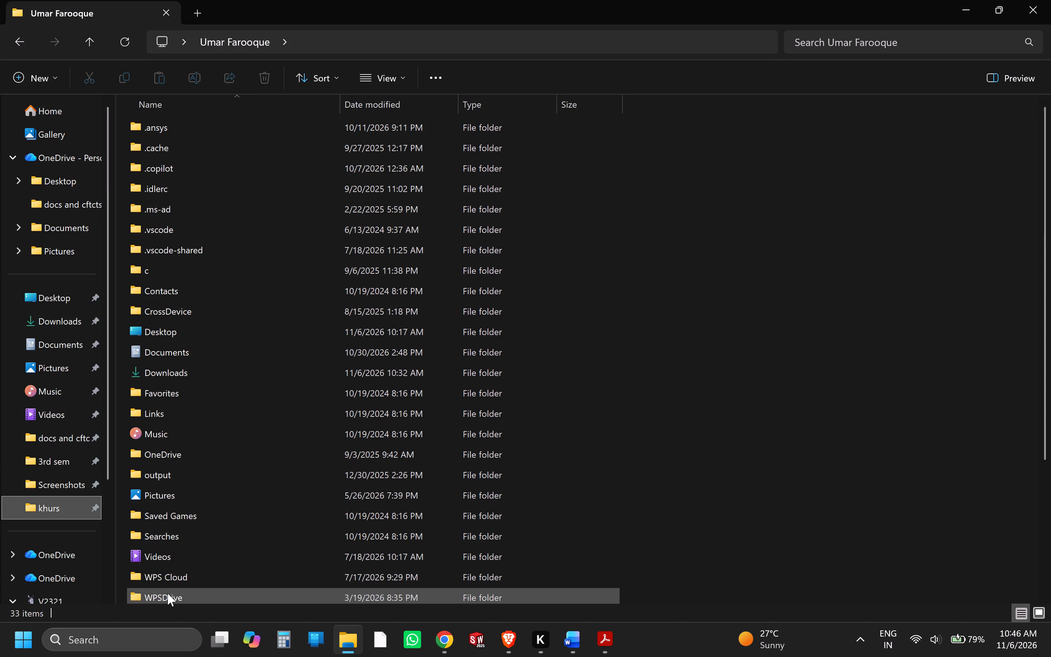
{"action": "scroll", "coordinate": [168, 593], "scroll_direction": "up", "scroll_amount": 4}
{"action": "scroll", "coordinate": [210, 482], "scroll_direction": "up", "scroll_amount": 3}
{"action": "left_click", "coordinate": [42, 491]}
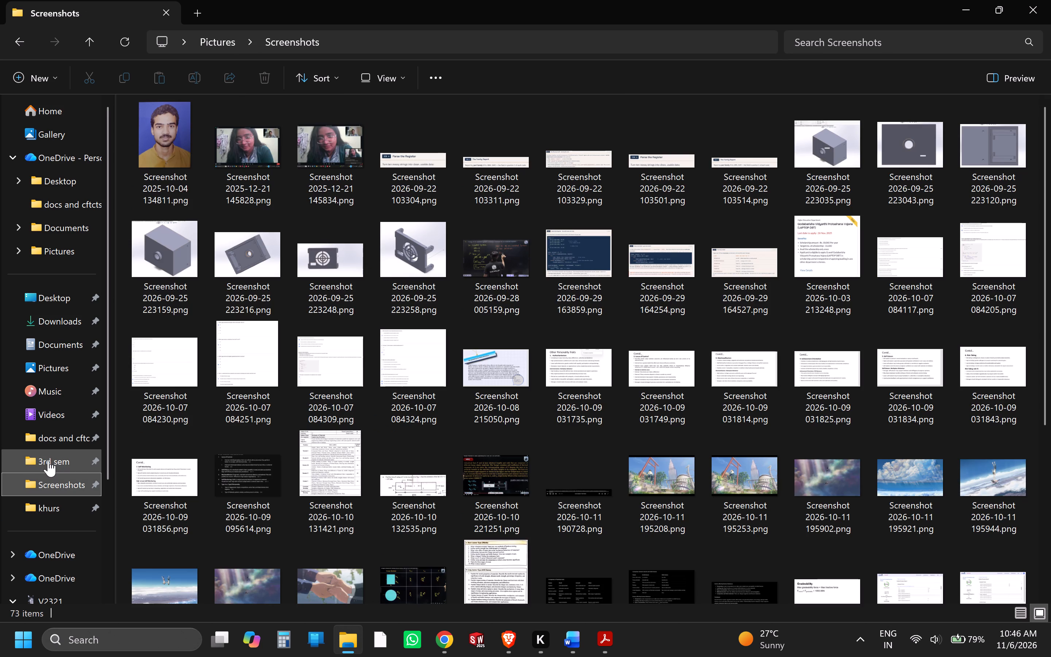
Open the downloaded final python presentation from Documents > 3rd sem > pth > ppt in PowerPoint.
{"action": "left_click", "coordinate": [48, 461]}
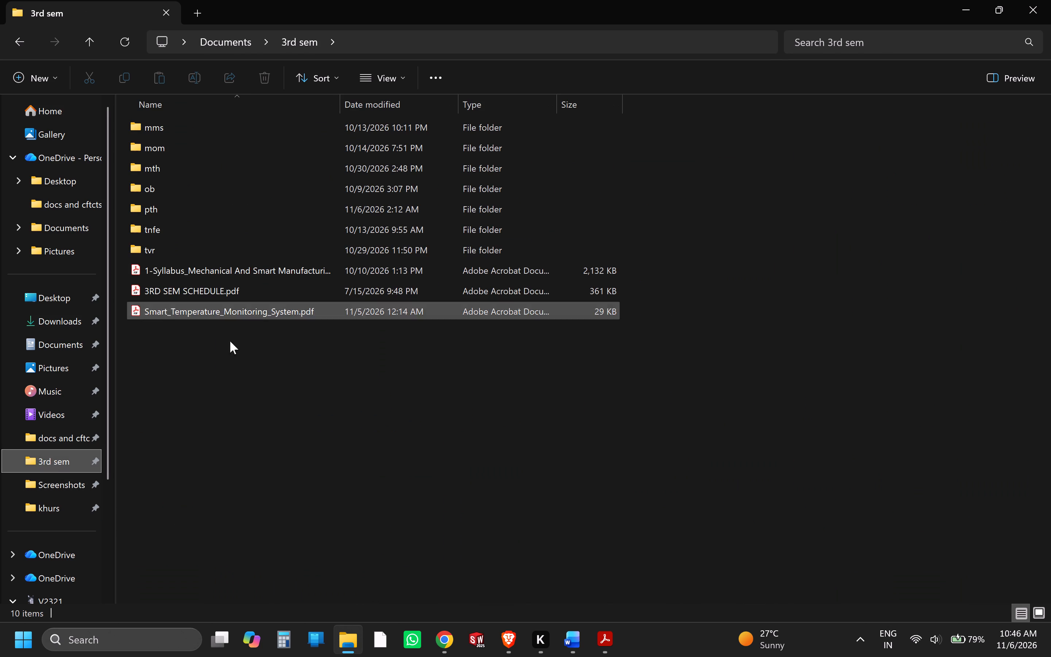
{"action": "left_click", "coordinate": [208, 296]}
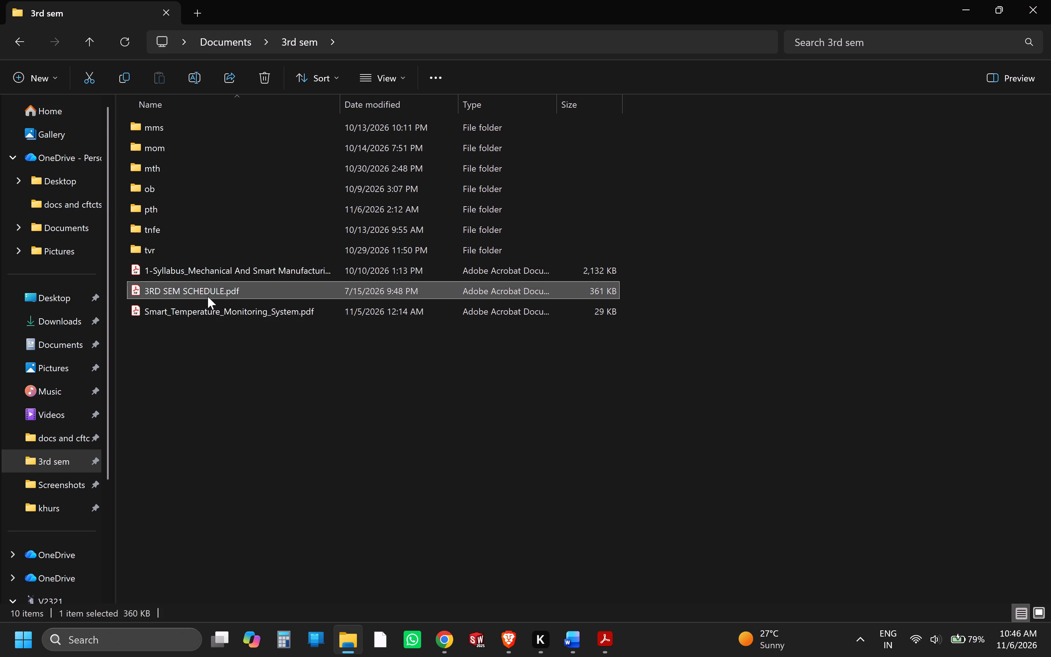
{"action": "left_click", "coordinate": [218, 315]}
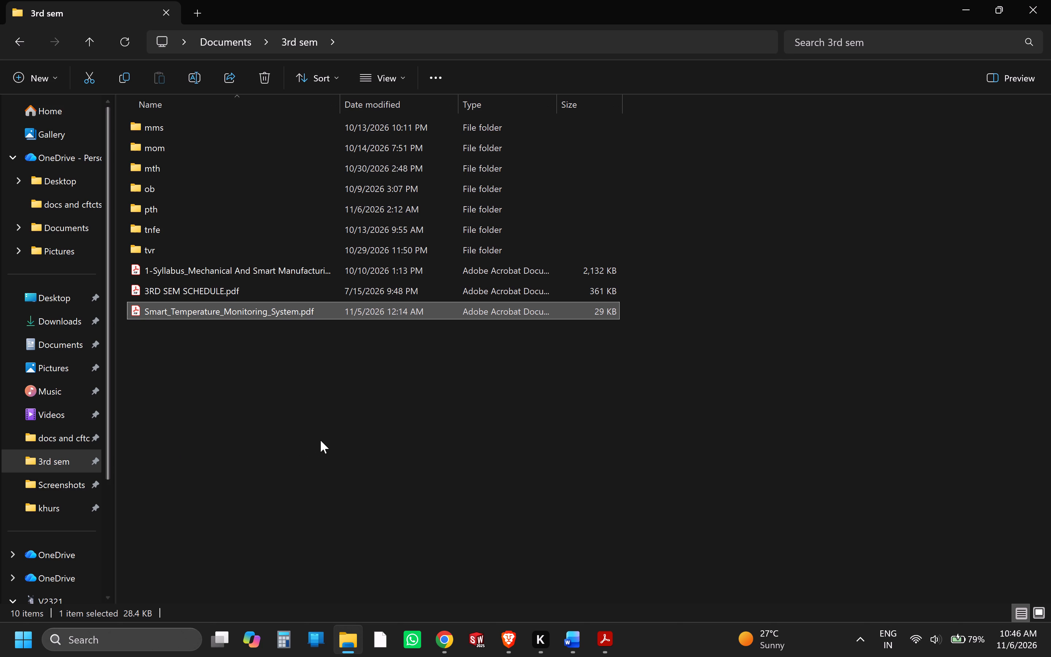
{"action": "double_click", "coordinate": [140, 201]}
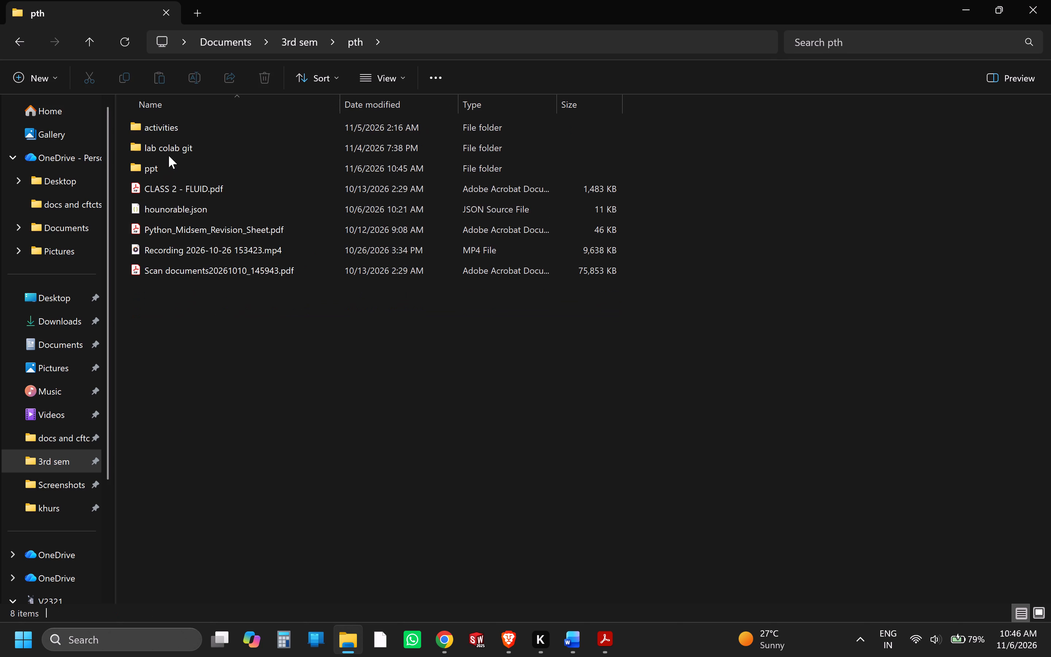
{"action": "double_click", "coordinate": [167, 164]}
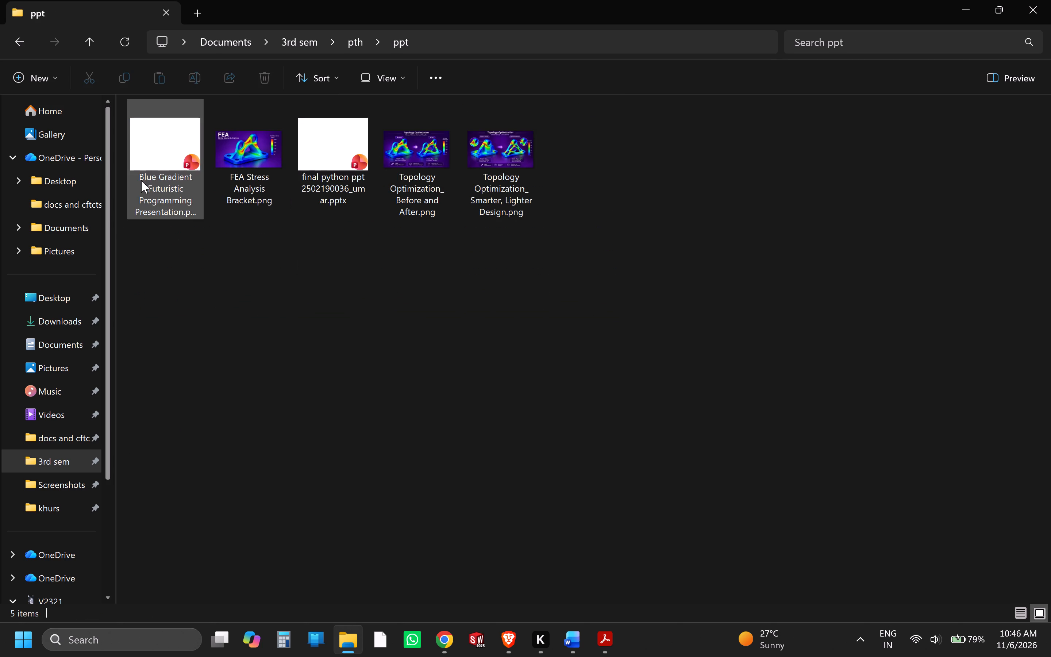
{"action": "double_click", "coordinate": [349, 193]}
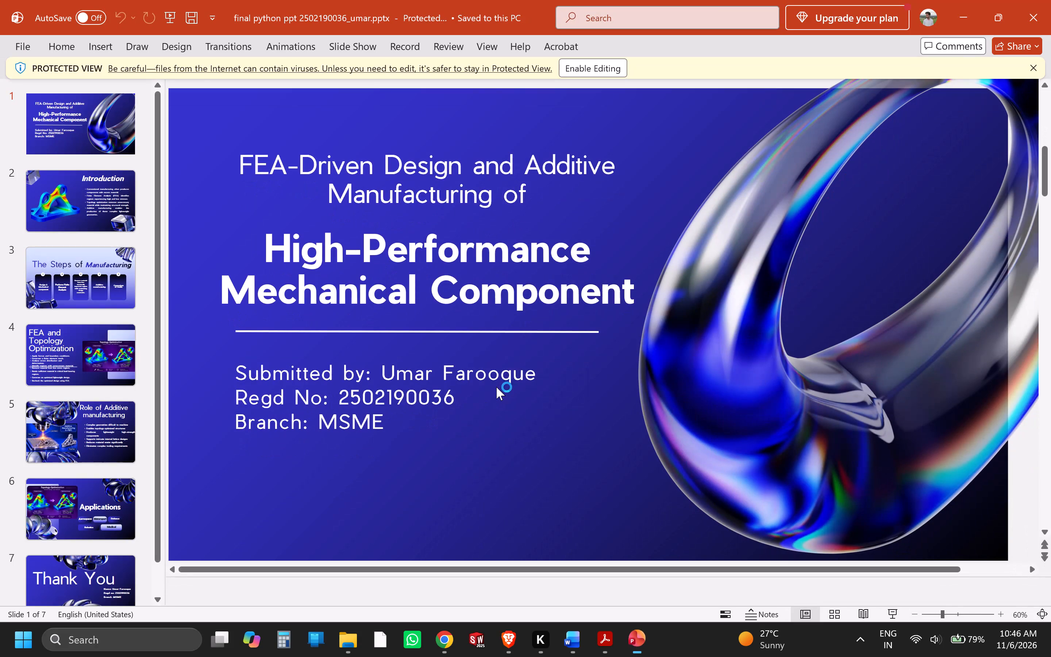
Enable editing, check how slides 1 to 4 of the exported presentation look, and close PowerPoint.
{"action": "left_click", "coordinate": [610, 74]}
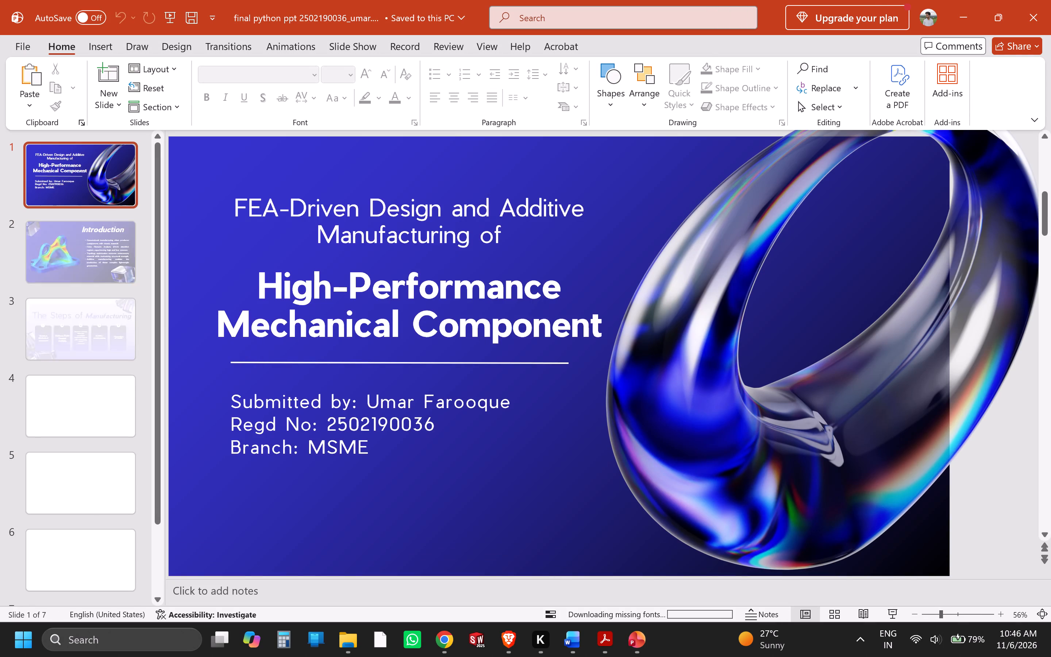
{"action": "left_click", "coordinate": [1029, 483]}
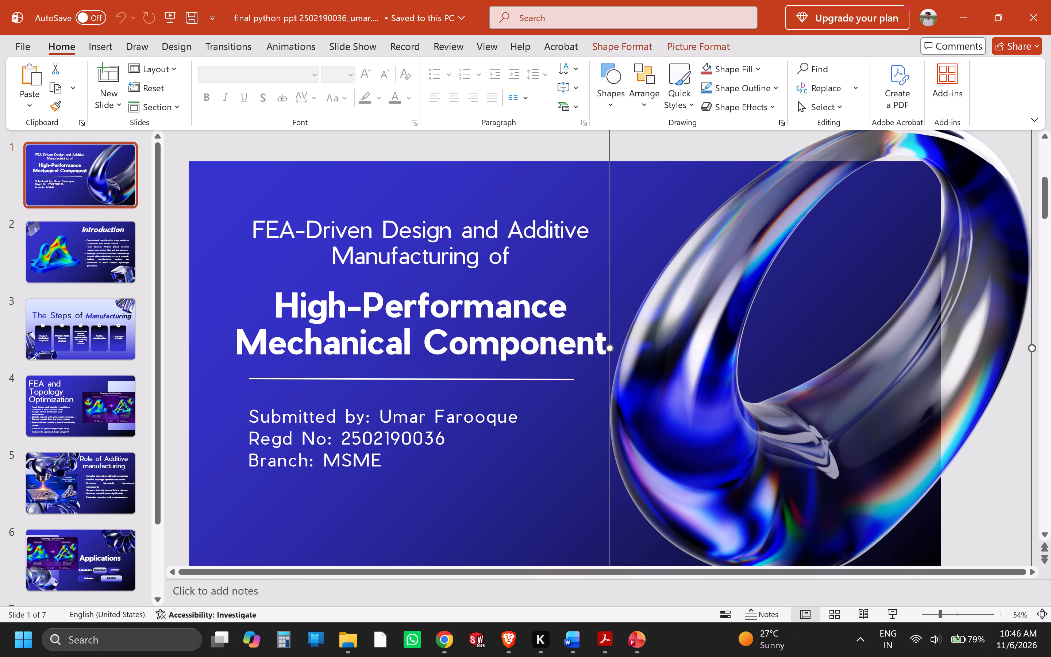
{"action": "left_click", "coordinate": [88, 271]}
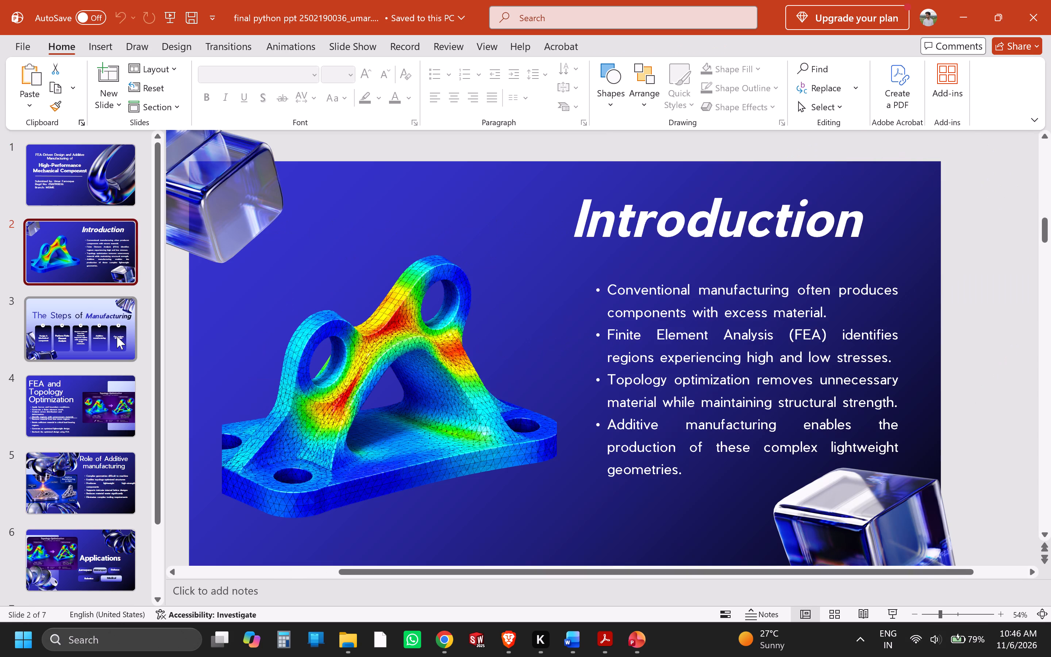
{"action": "left_click", "coordinate": [93, 343]}
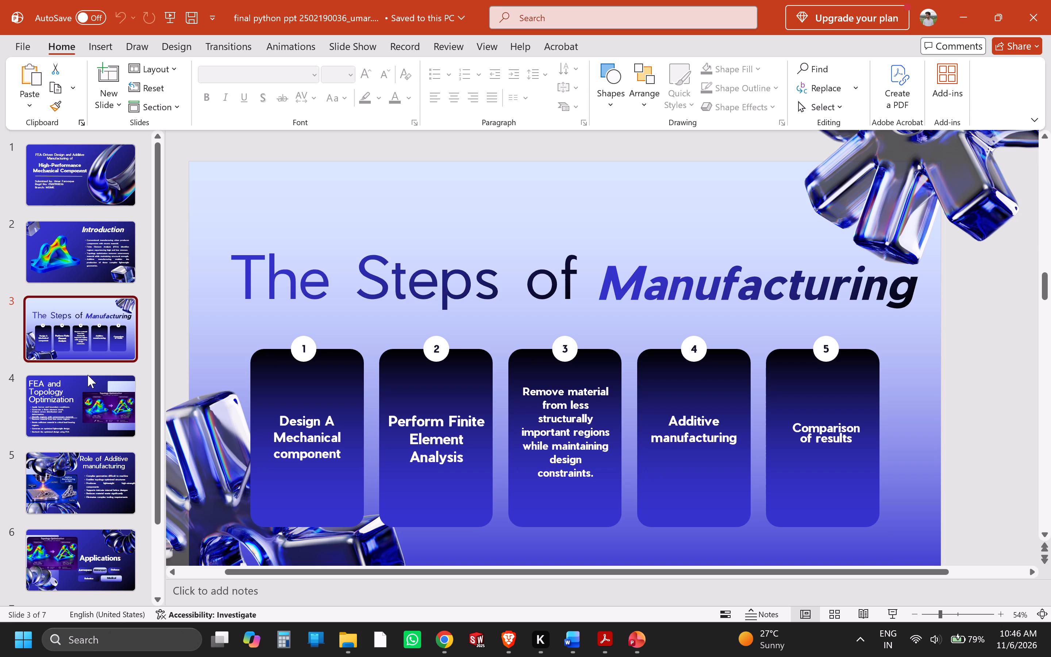
{"action": "left_click", "coordinate": [86, 391]}
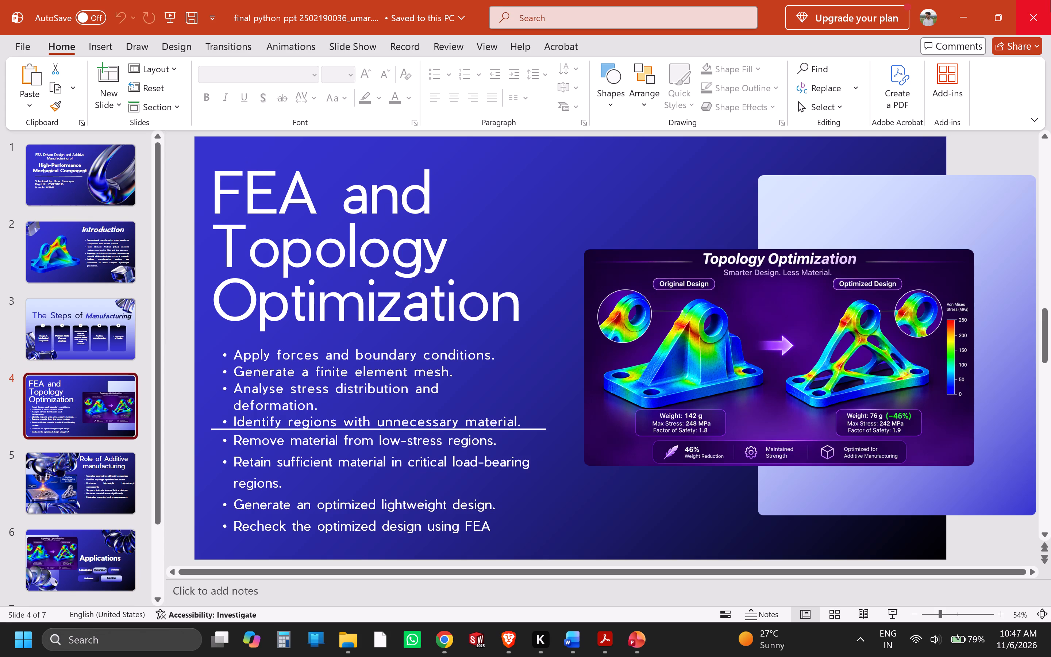
{"action": "left_click", "coordinate": [1050, 11]}
{"action": "double_click", "coordinate": [329, 145]}
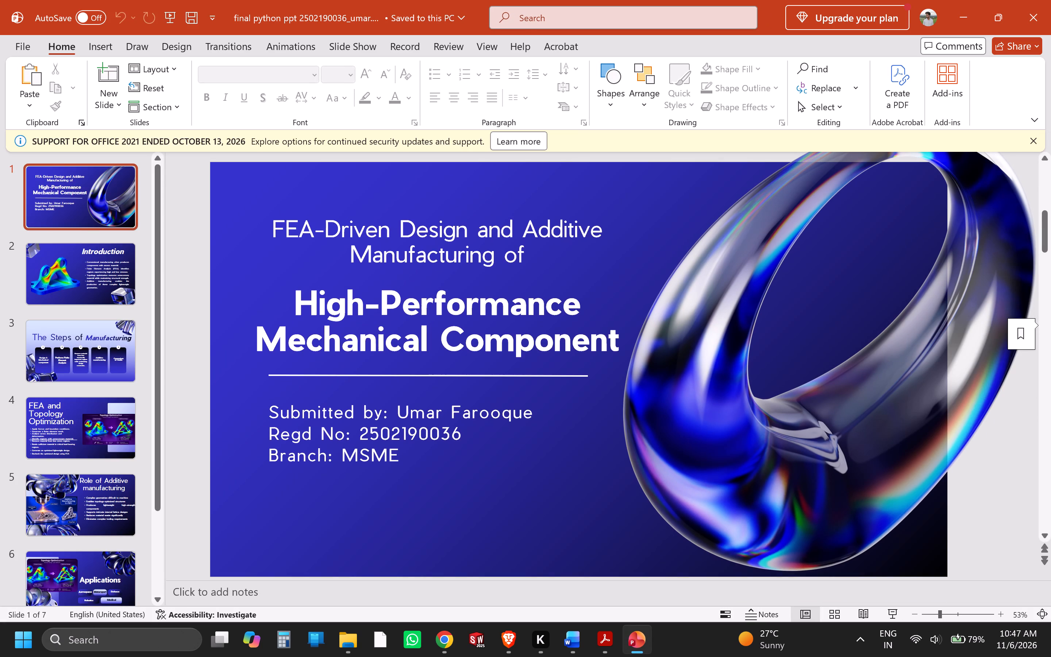
{"action": "left_click", "coordinate": [1033, 24]}
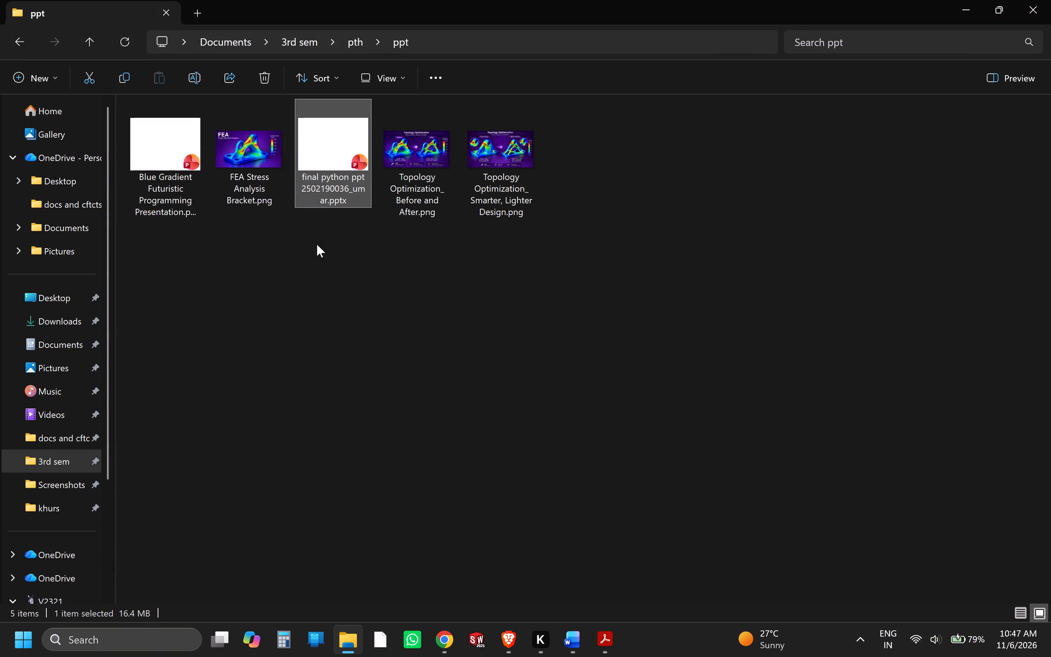
Copy the final python presentation file from the ppt folder.
{"action": "right_click", "coordinate": [342, 176]}
{"action": "left_click", "coordinate": [399, 126]}
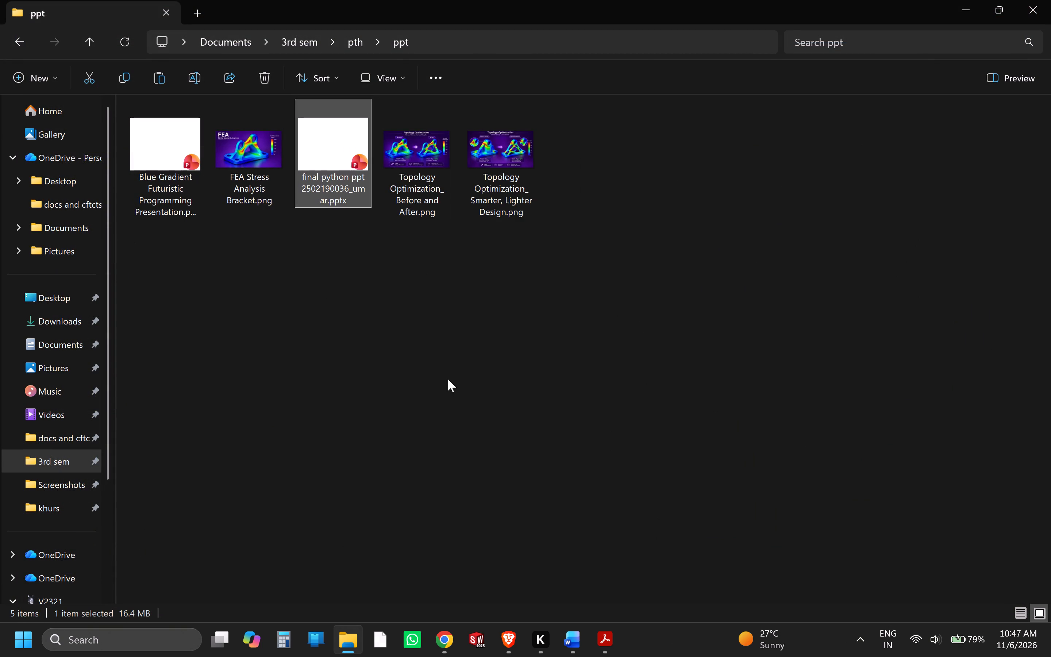
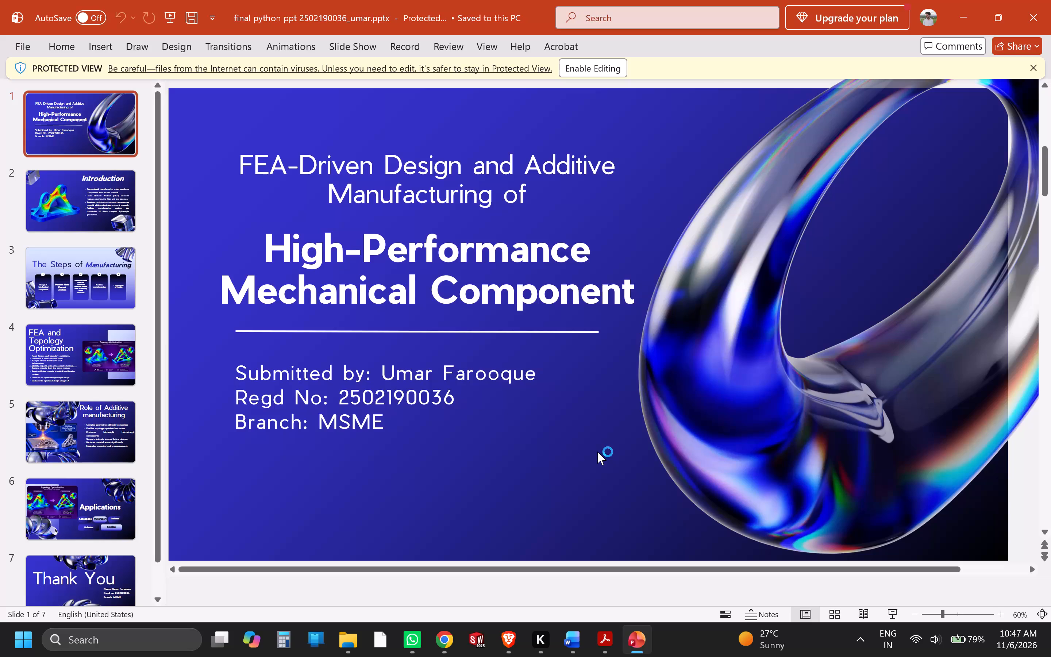
Examine slides 2 to 5 of the reopened final python presentation to check how the exported layout looks.
{"action": "left_click", "coordinate": [84, 212]}
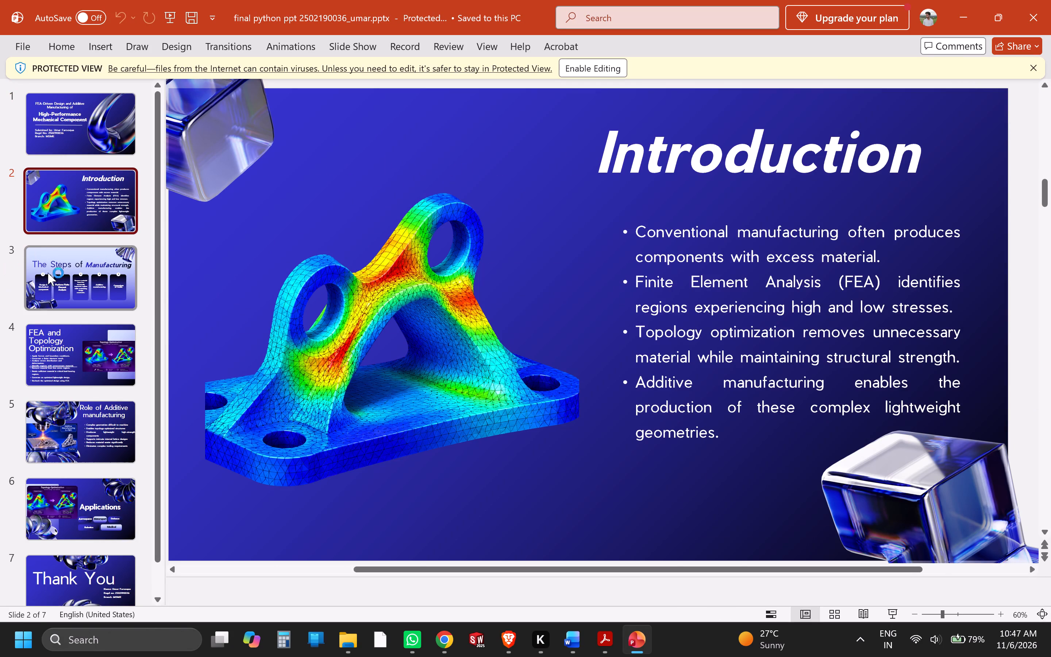
{"action": "left_click", "coordinate": [70, 284]}
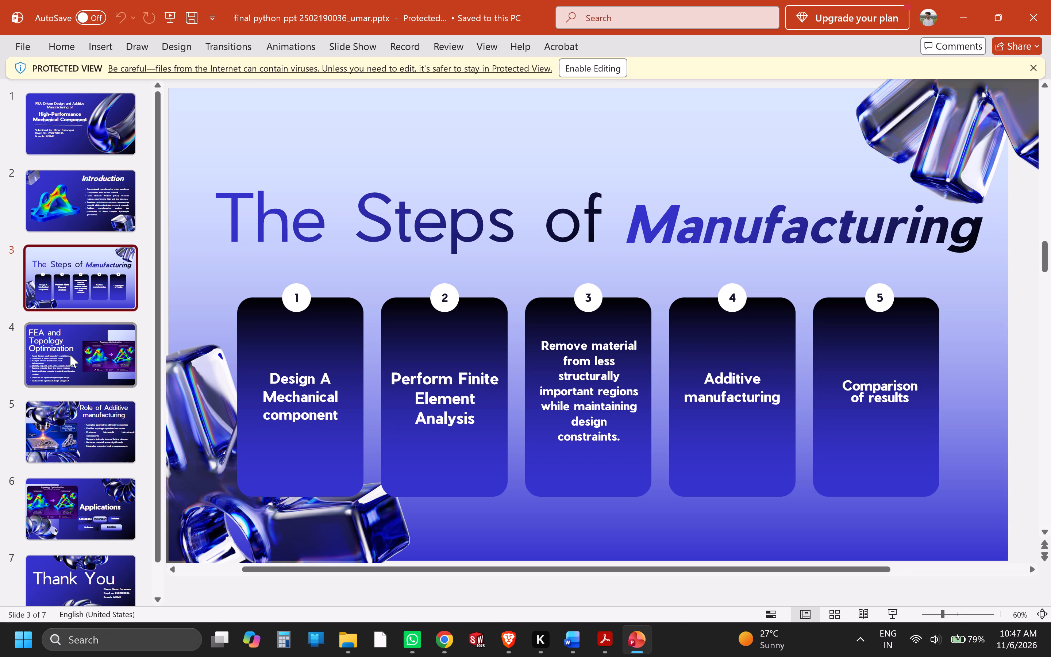
{"action": "left_click", "coordinate": [70, 355]}
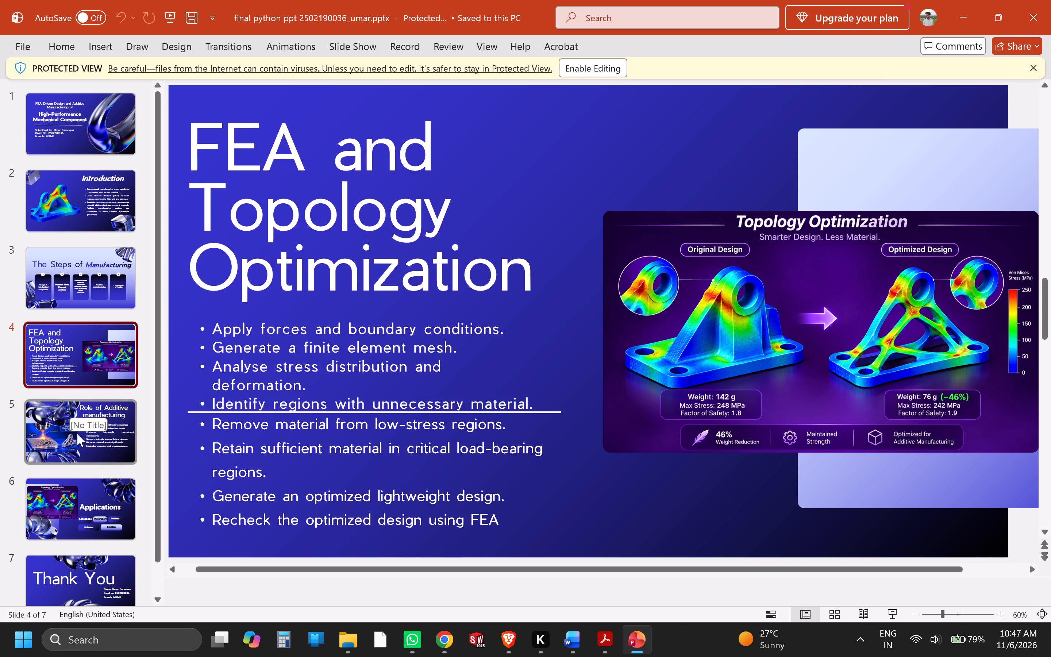
{"action": "left_click", "coordinate": [51, 443]}
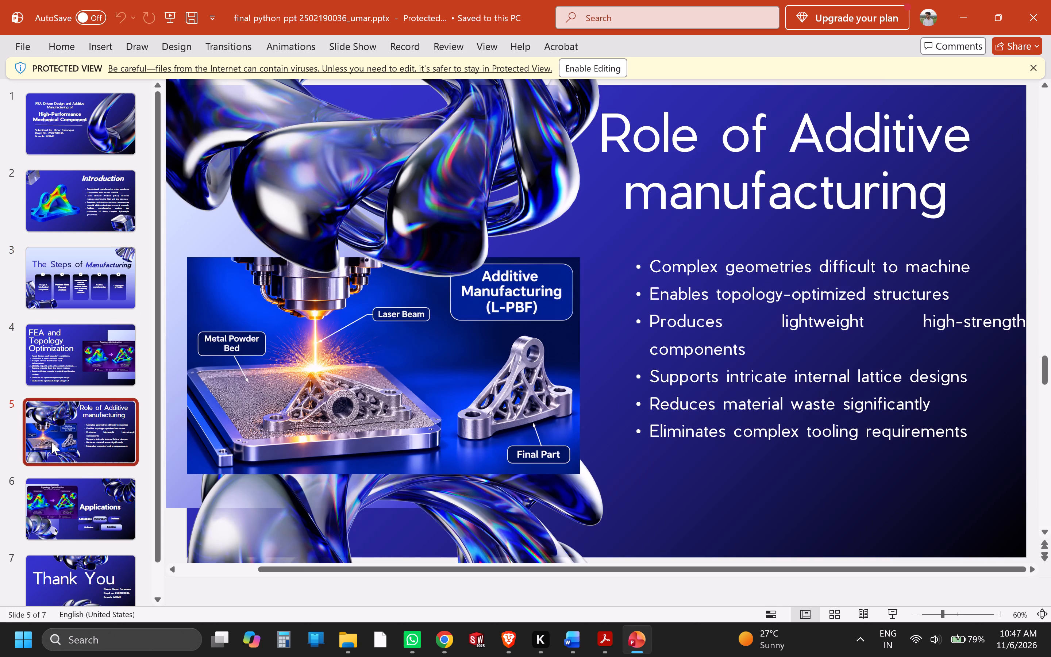
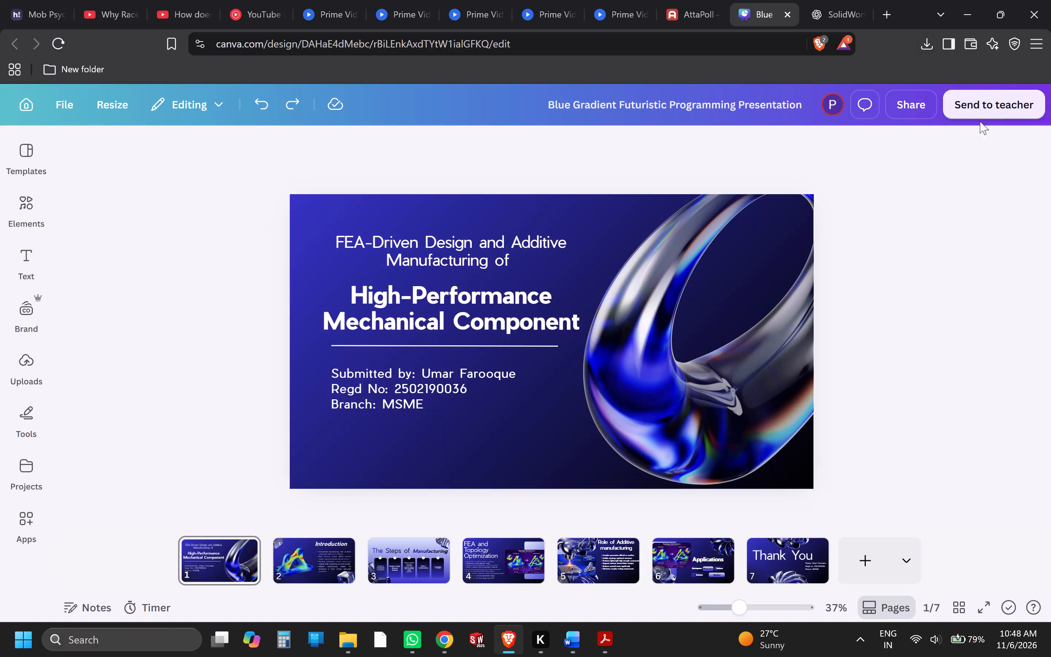
Download all pages of the design as a PDF with the Digital preset.
{"action": "left_click", "coordinate": [905, 107]}
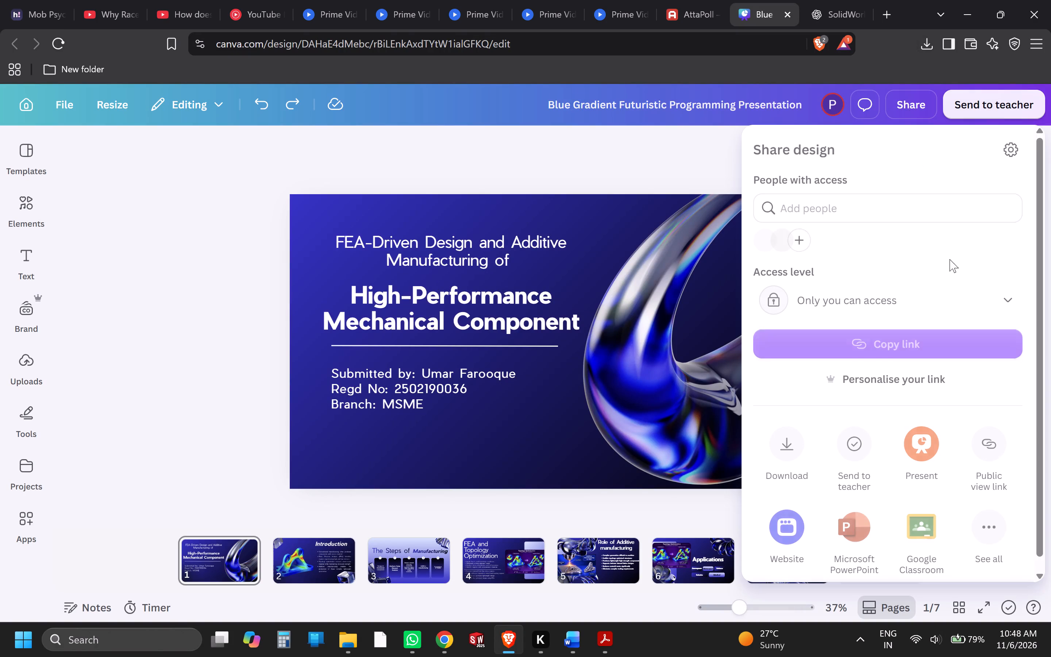
{"action": "left_click", "coordinate": [806, 456]}
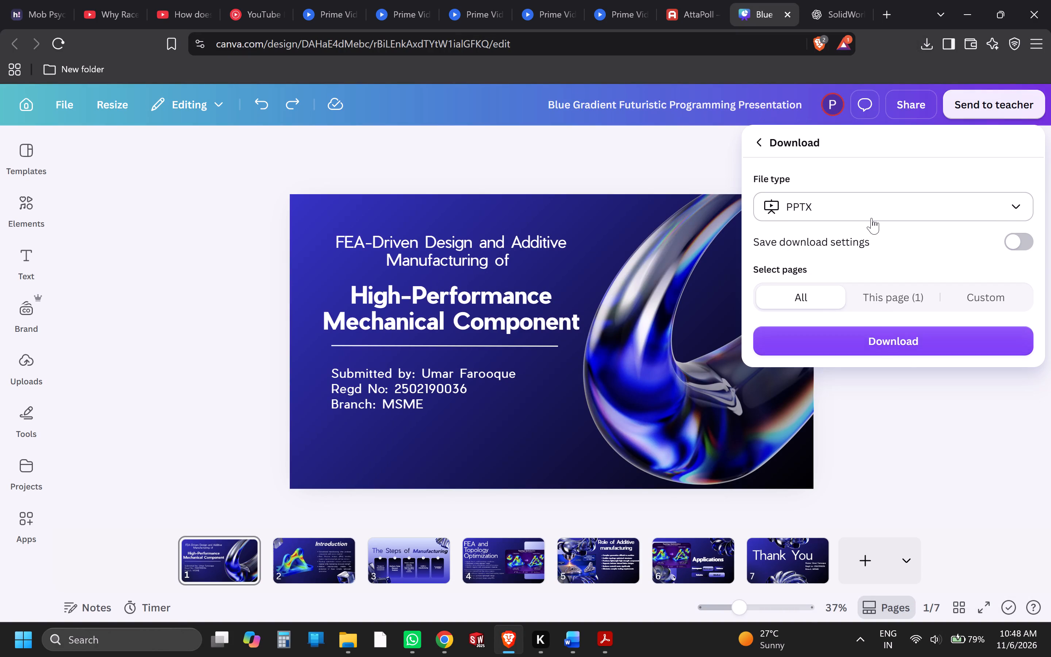
{"action": "left_click", "coordinate": [871, 218]}
{"action": "left_click", "coordinate": [821, 257]}
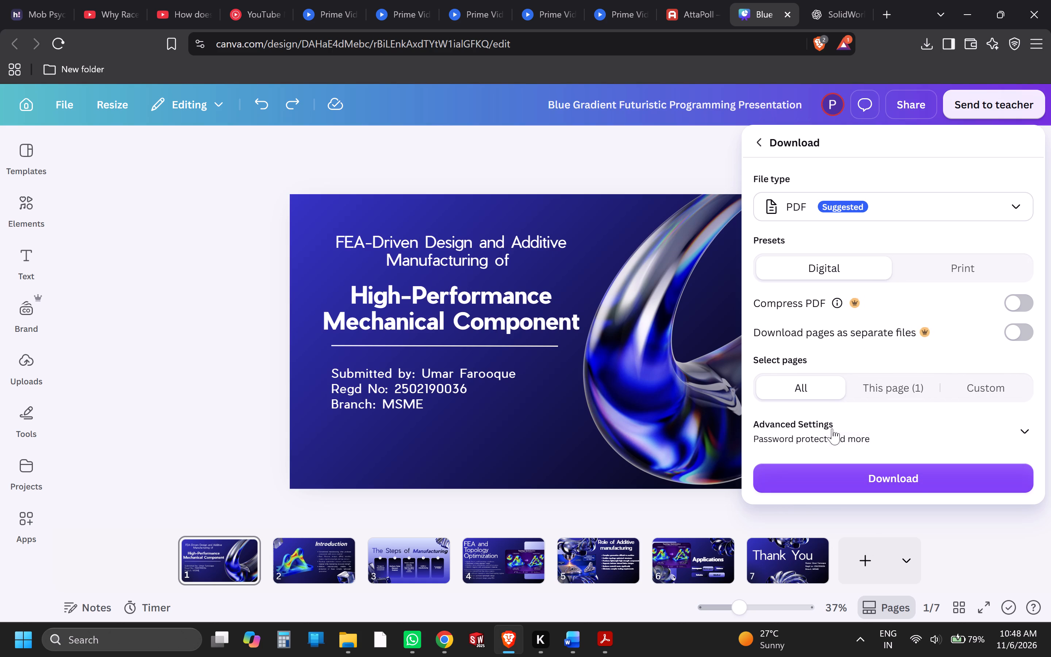
{"action": "left_click", "coordinate": [816, 438]}
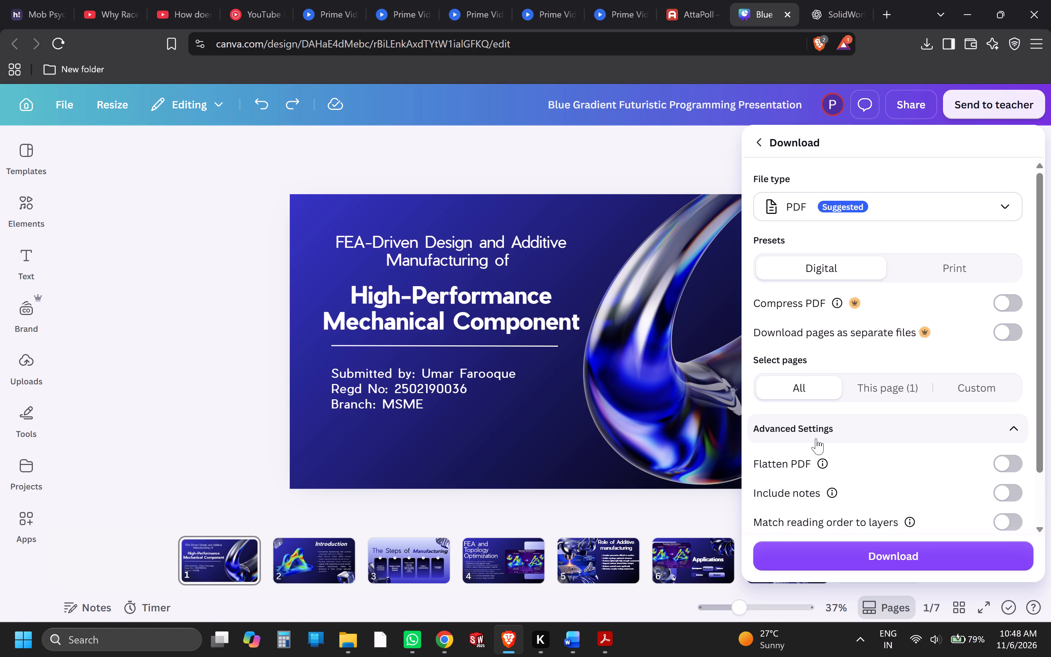
{"action": "left_click", "coordinate": [816, 438]}
{"action": "left_click", "coordinate": [816, 438]}
{"action": "left_click", "coordinate": [816, 438]}
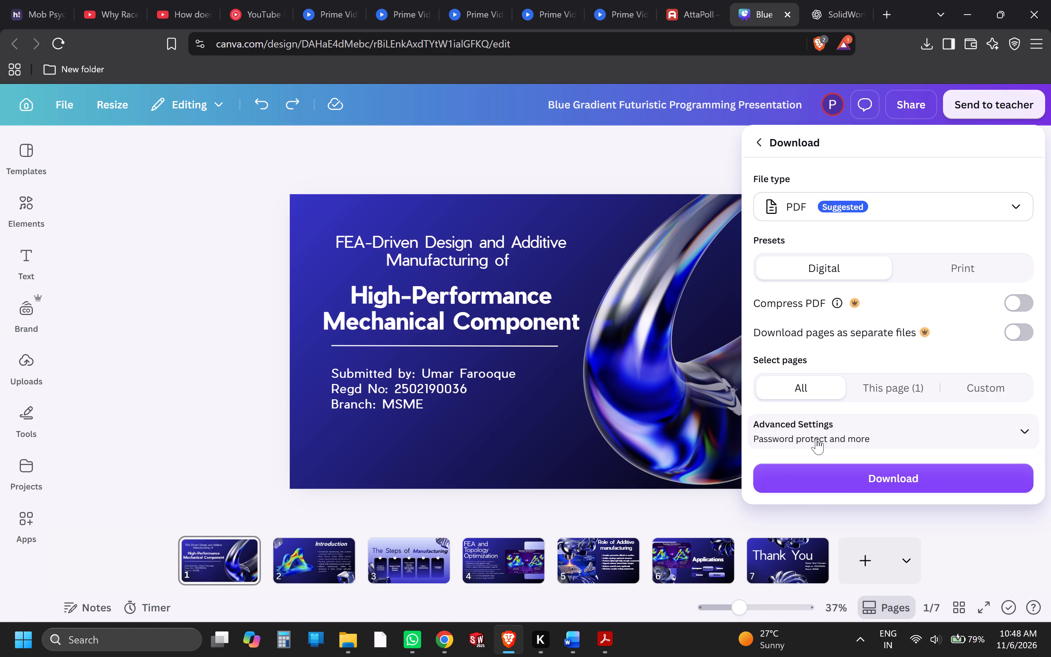
{"action": "left_click", "coordinate": [840, 482]}
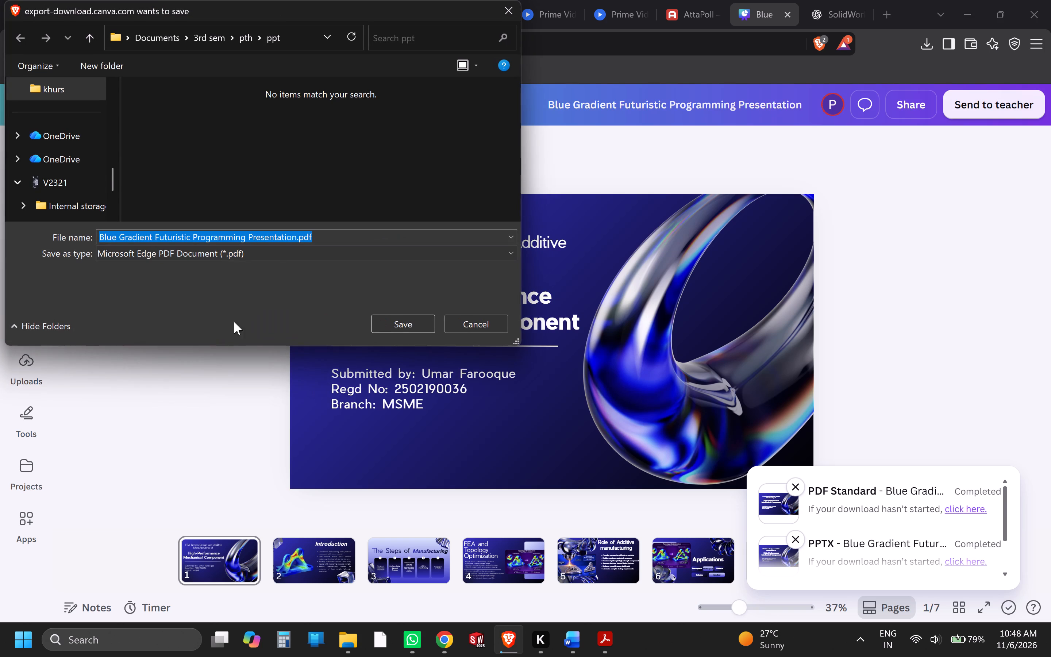
Save the PDF in the ppt folder, naming it "python", the student's registration number, an underscore, the first name in capitals and "presentation".
{"action": "double_click", "coordinate": [262, 232]}
{"action": "left_click", "coordinate": [262, 232]}
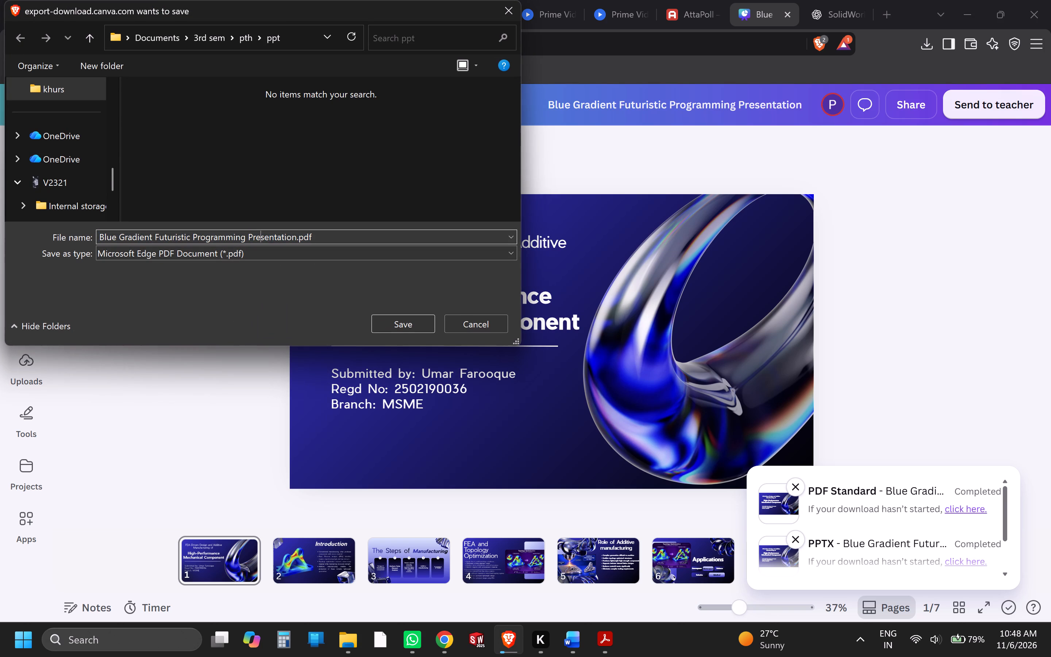
{"action": "double_click", "coordinate": [106, 239]}
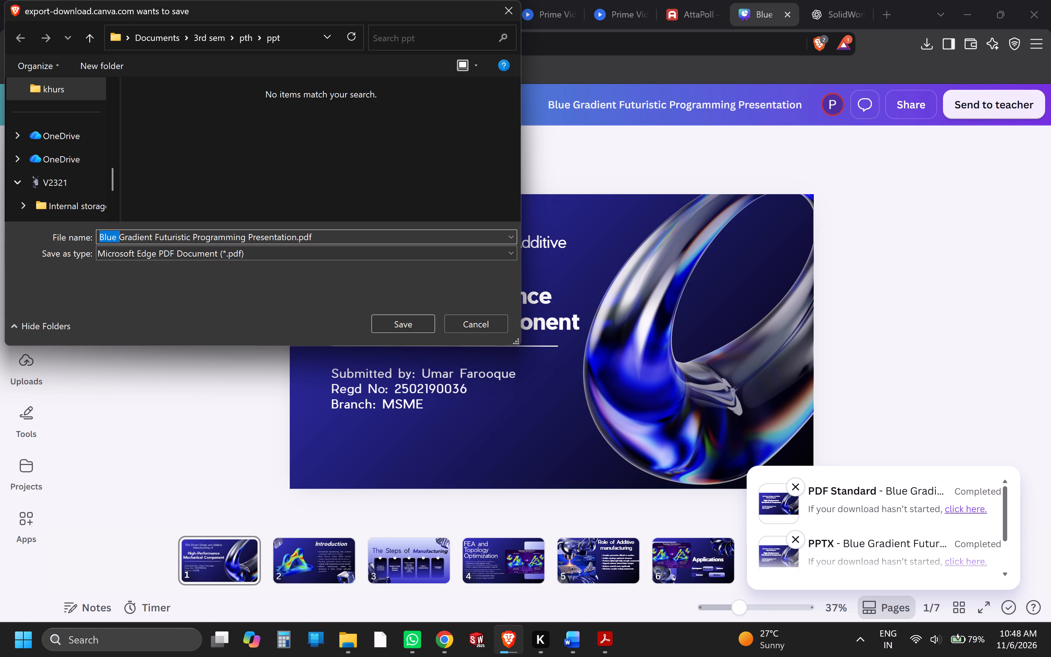
{"action": "left_click", "coordinate": [105, 238]}
{"action": "left_click_drag", "start_coordinate": [99, 236], "coordinate": [279, 236]}
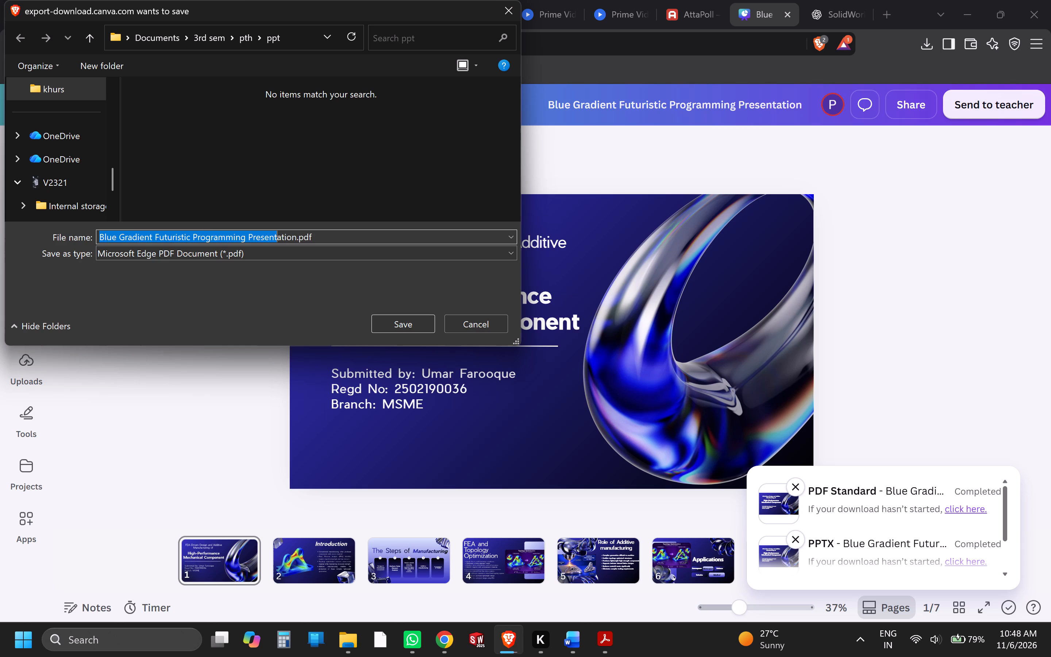
{"action": "left_click_drag", "start_coordinate": [279, 236], "coordinate": [295, 236]}
{"action": "key", "text": "BackSpace"}
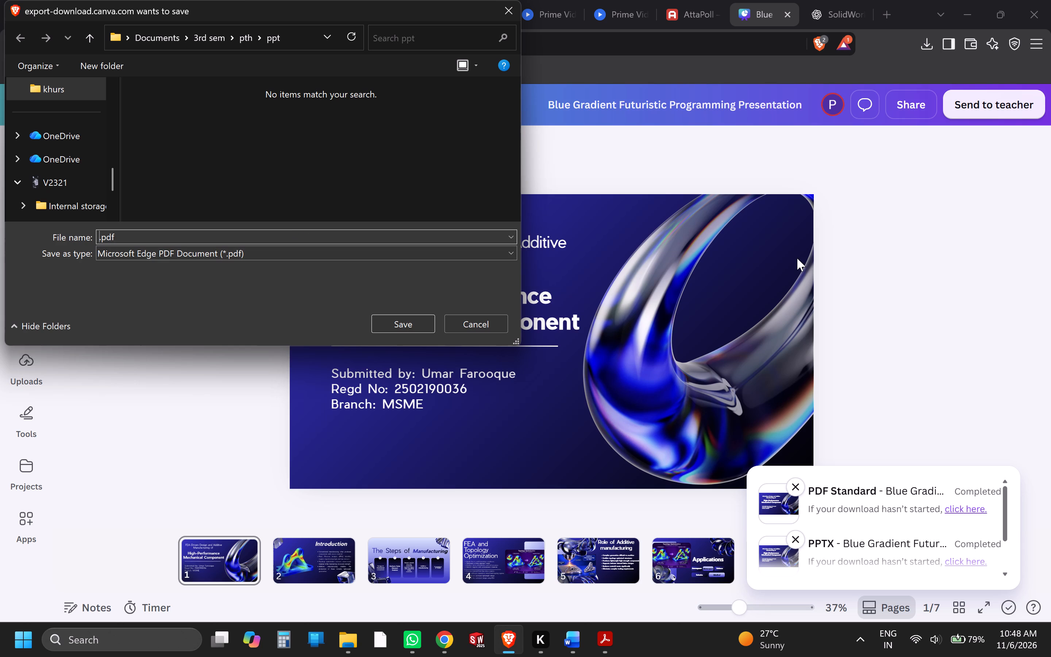
{"action": "key", "text": "ctrl+a"}
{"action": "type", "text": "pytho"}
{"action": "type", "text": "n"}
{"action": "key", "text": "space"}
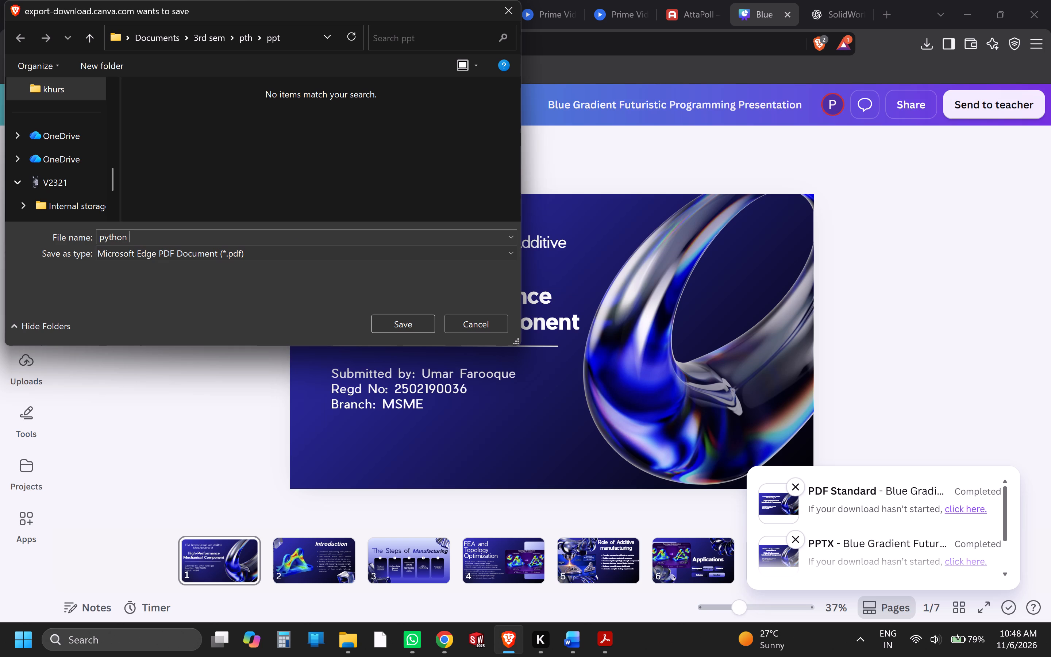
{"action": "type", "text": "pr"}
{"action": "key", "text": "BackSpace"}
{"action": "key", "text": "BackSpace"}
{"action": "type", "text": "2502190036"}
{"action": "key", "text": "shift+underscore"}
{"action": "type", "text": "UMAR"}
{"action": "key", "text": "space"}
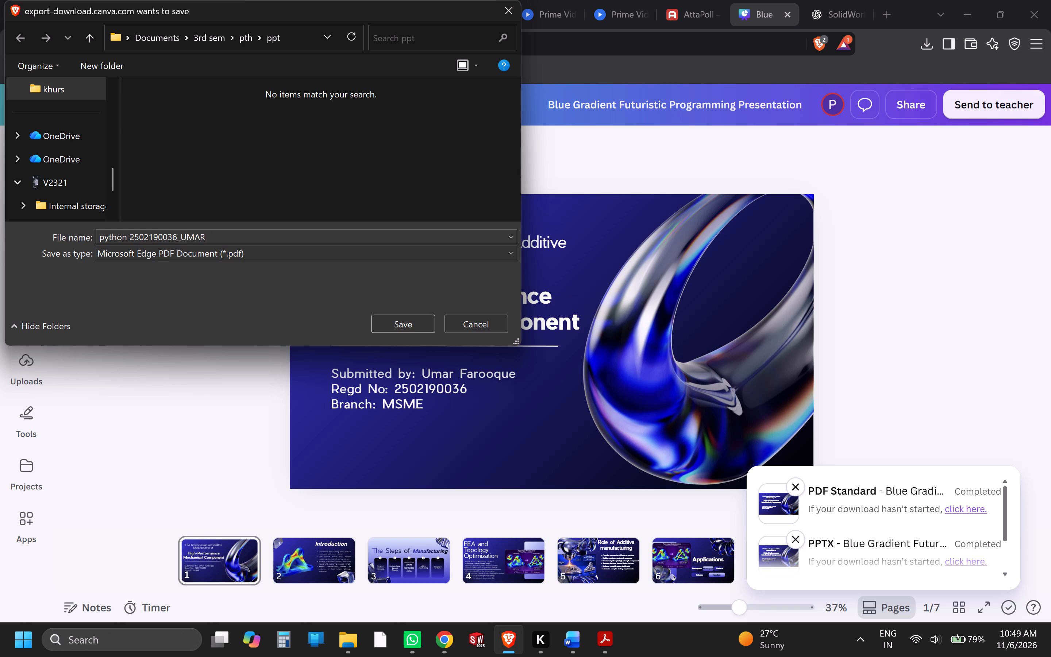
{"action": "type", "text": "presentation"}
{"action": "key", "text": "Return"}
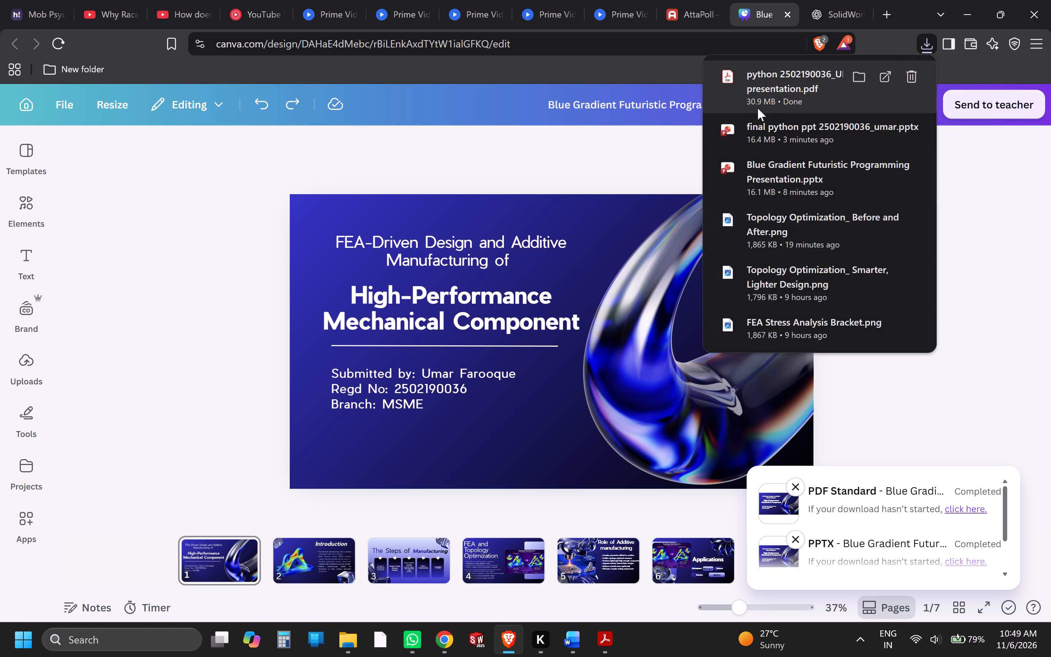
Open the downloaded PDF in the browser for a brief look at its first page and close it.
{"action": "left_click", "coordinate": [779, 93]}
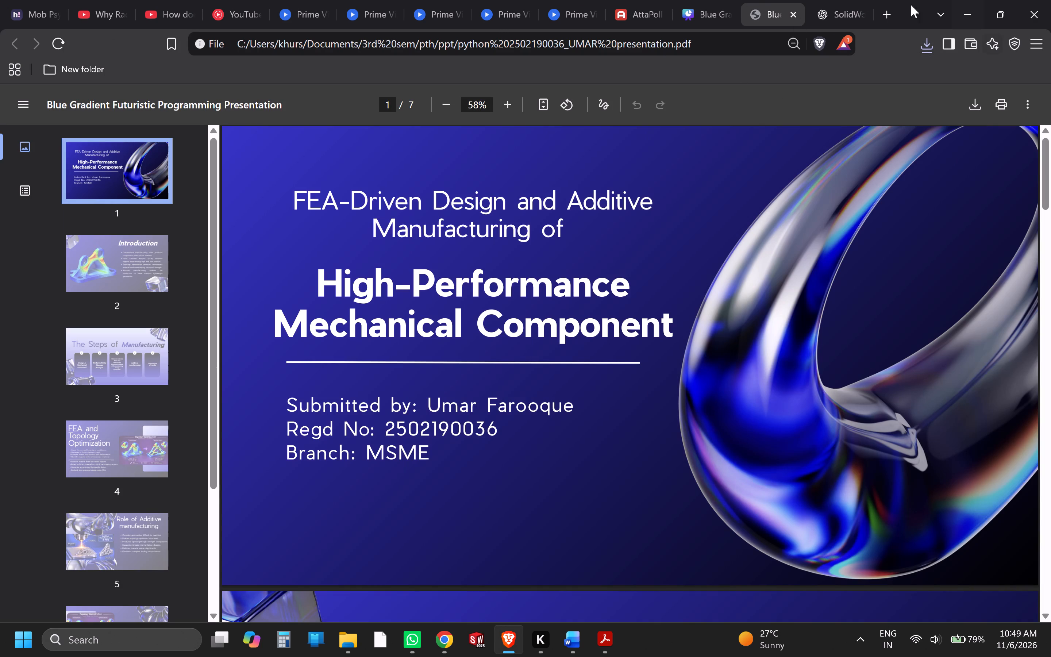
{"action": "left_click", "coordinate": [794, 14]}
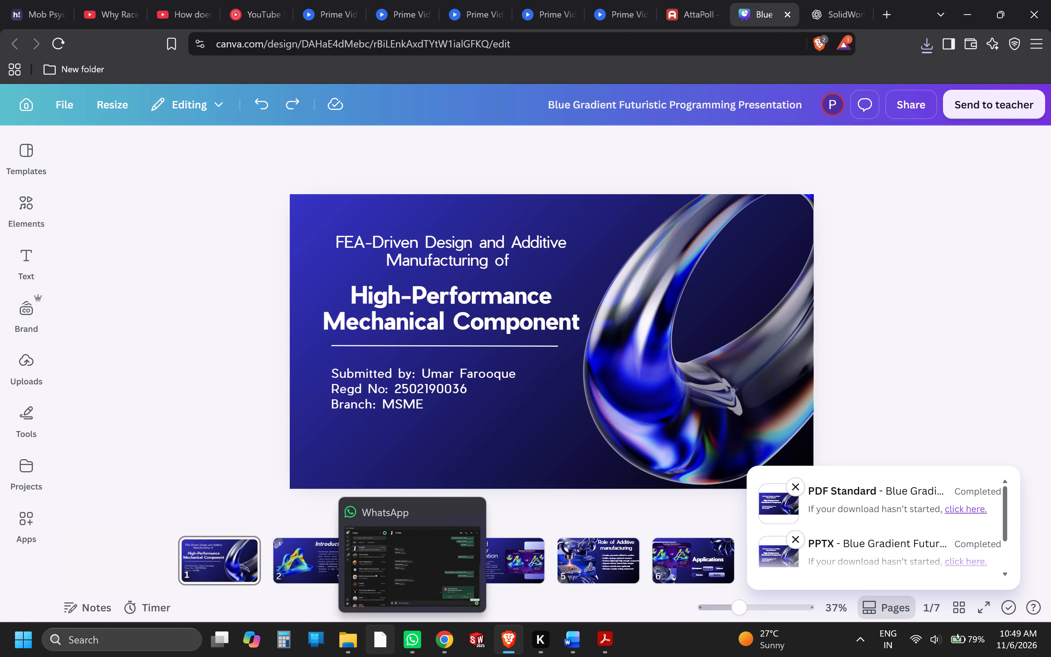
Open the python presentation PDF from the ppt folder in Adobe Acrobat and examine its pages through to the Thank You page.
{"action": "left_click", "coordinate": [356, 647]}
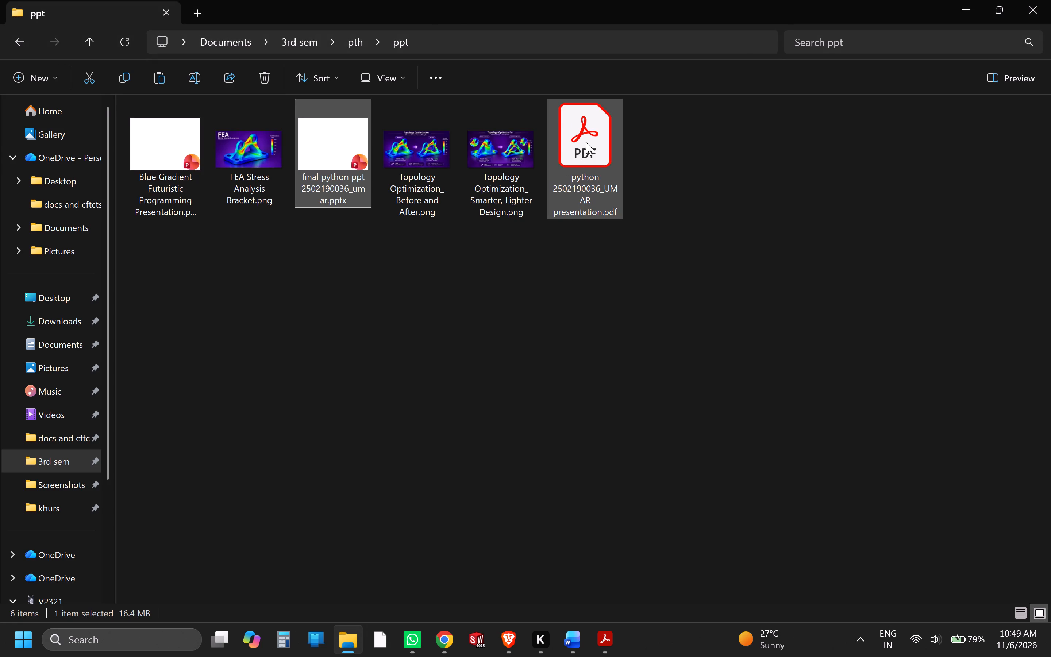
{"action": "double_click", "coordinate": [589, 138]}
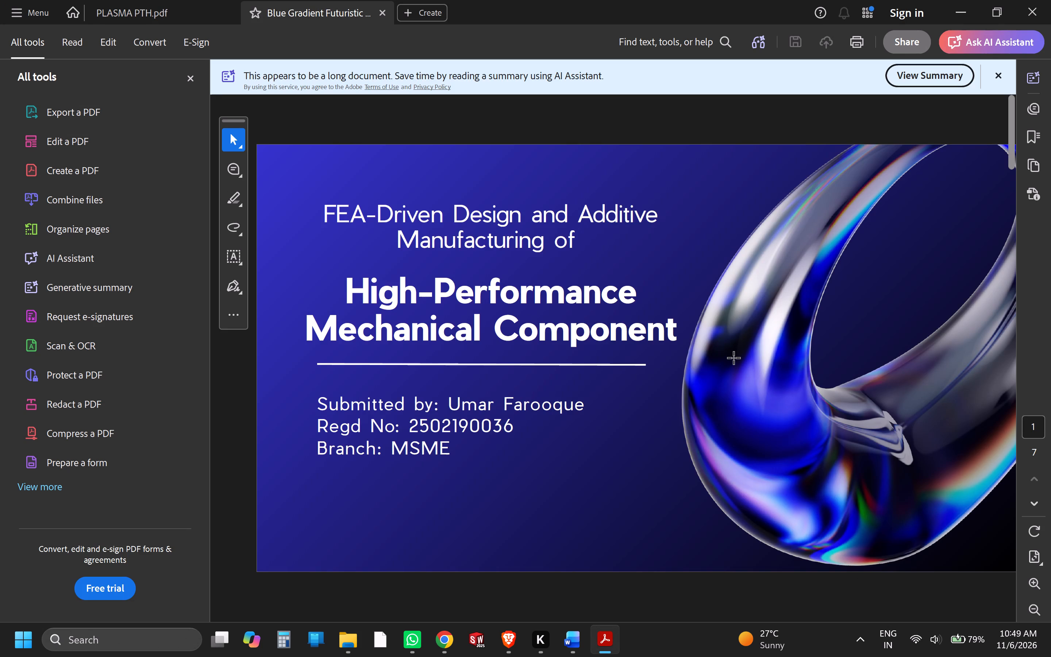
{"action": "key", "text": "Right"}
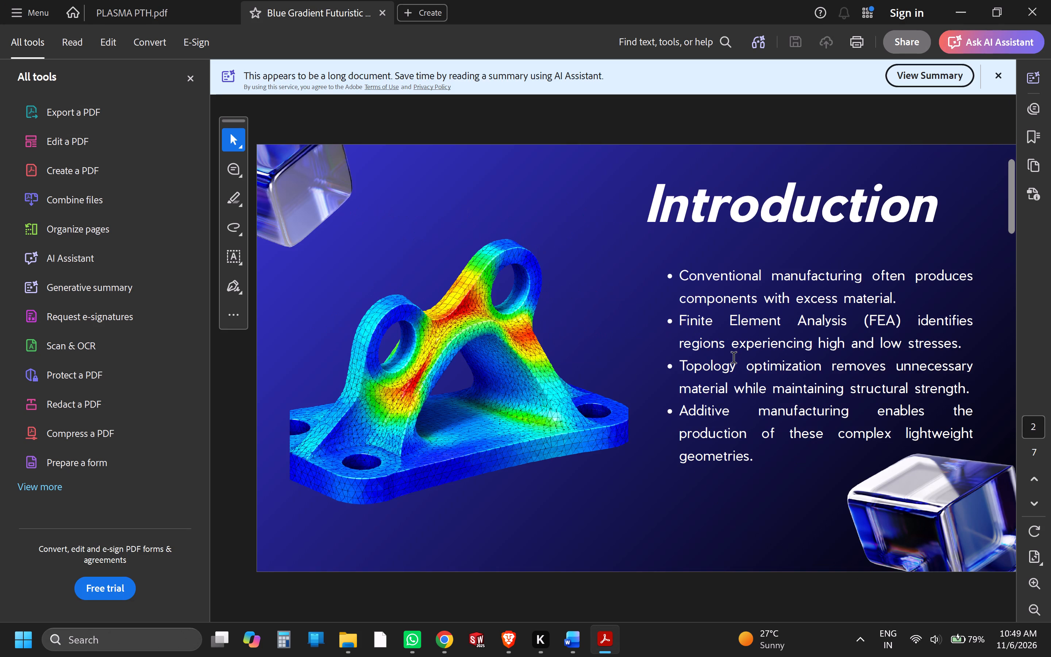
{"action": "key", "text": "Right"}
{"action": "key", "text": "Right"}
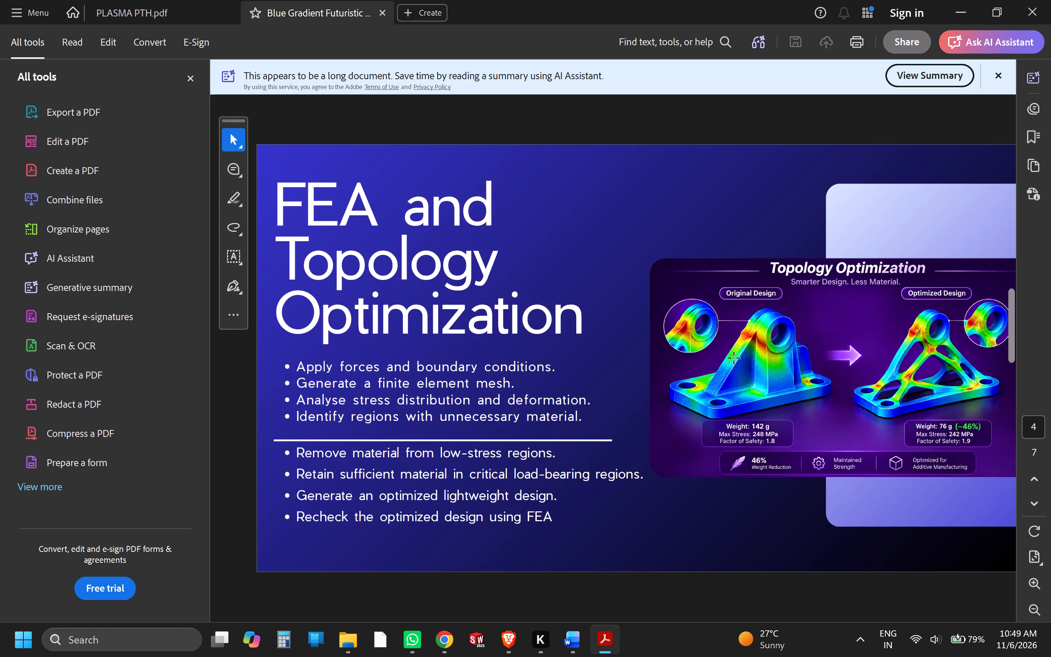
{"action": "key", "text": "Right"}
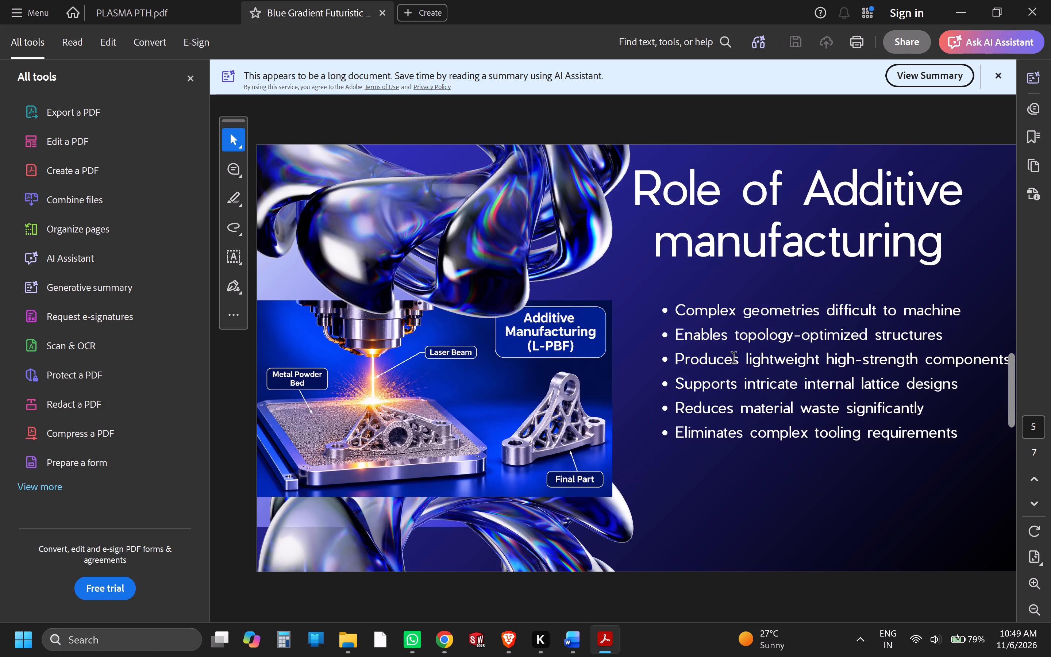
{"action": "key", "text": "Right"}
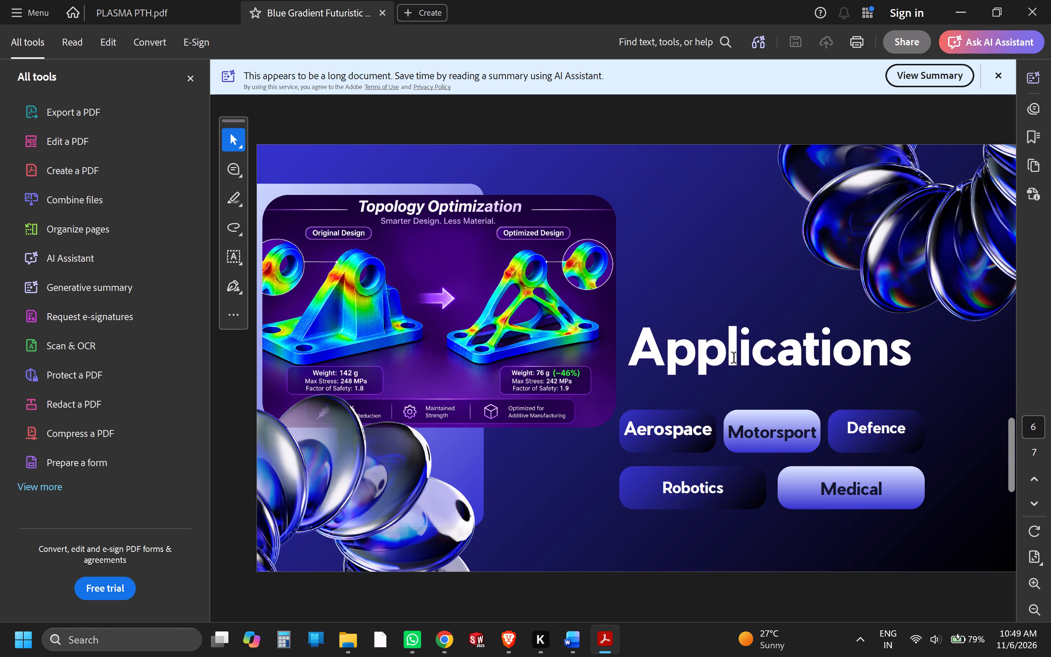
{"action": "key", "text": "Right"}
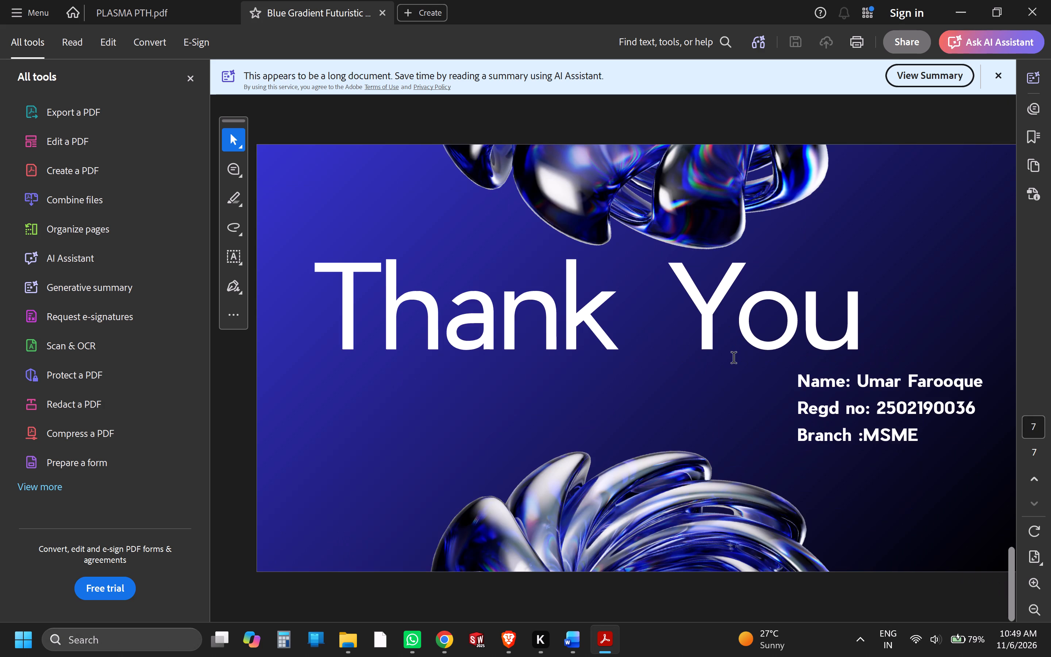
{"action": "key", "text": "Right"}
{"action": "key", "text": "Right"}
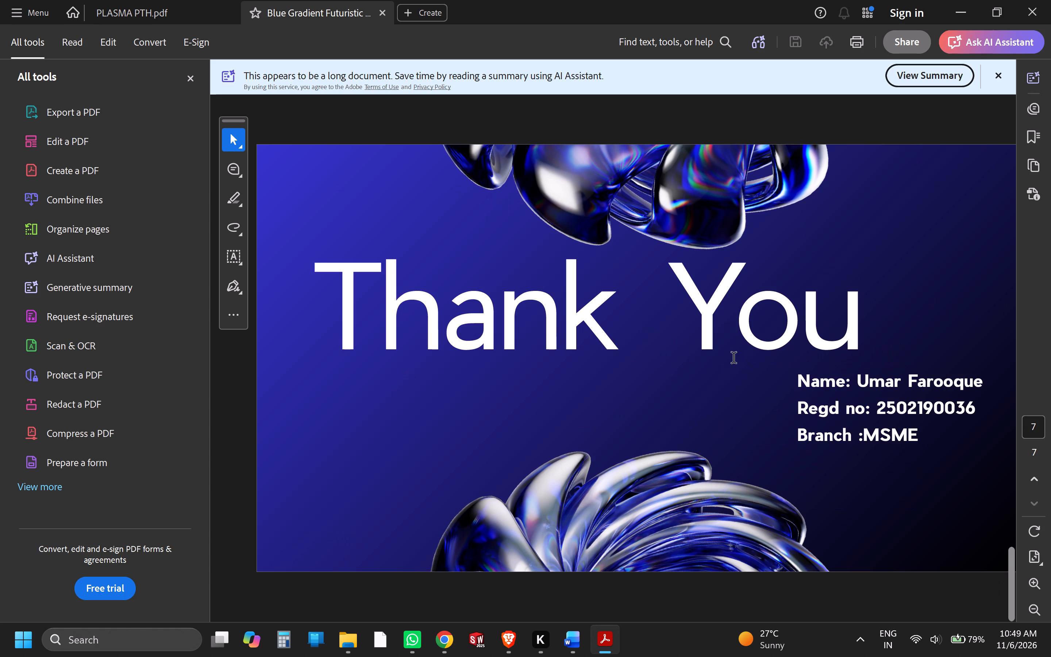